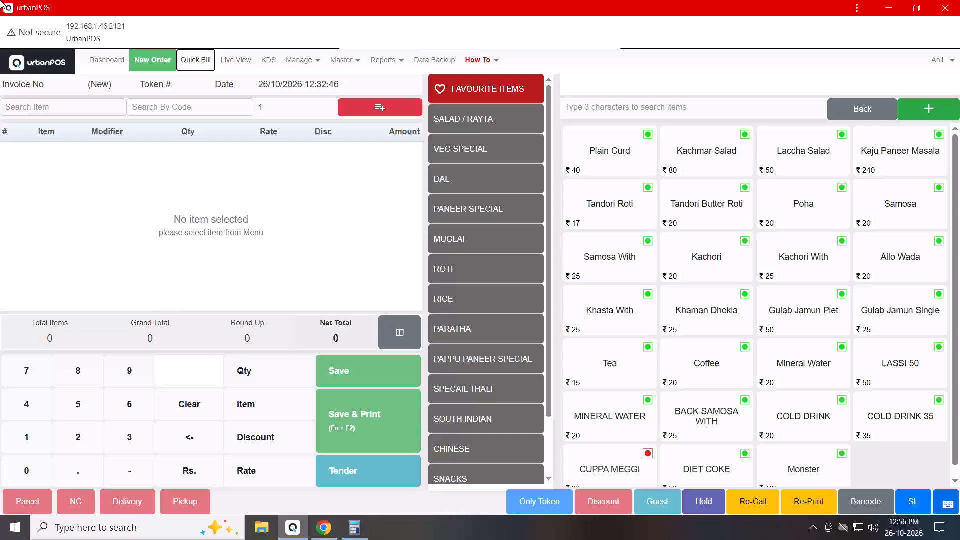
Bill one BACK SAMOSA WITH plus one of item code 06, and save and print the order.
left_click(181, 56)
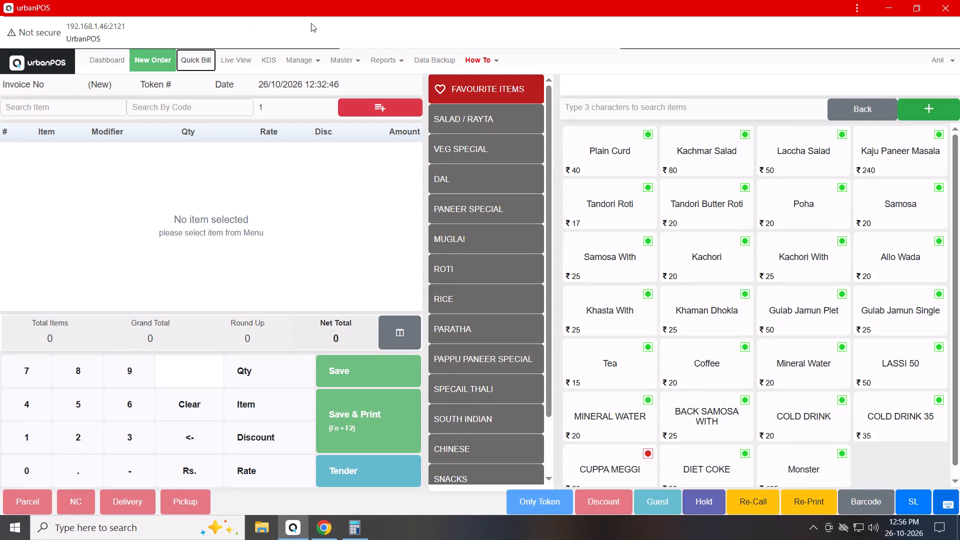
left_click(184, 102)
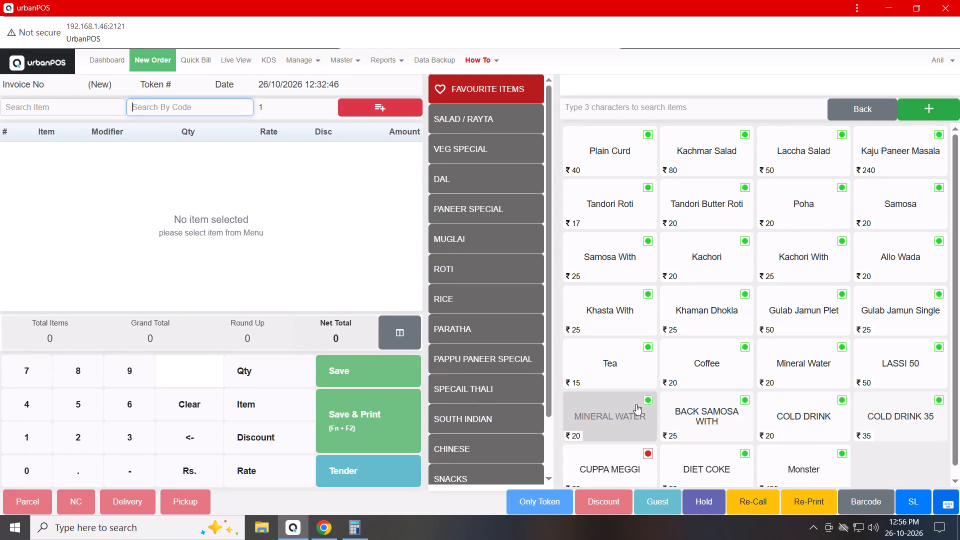
left_click(705, 417)
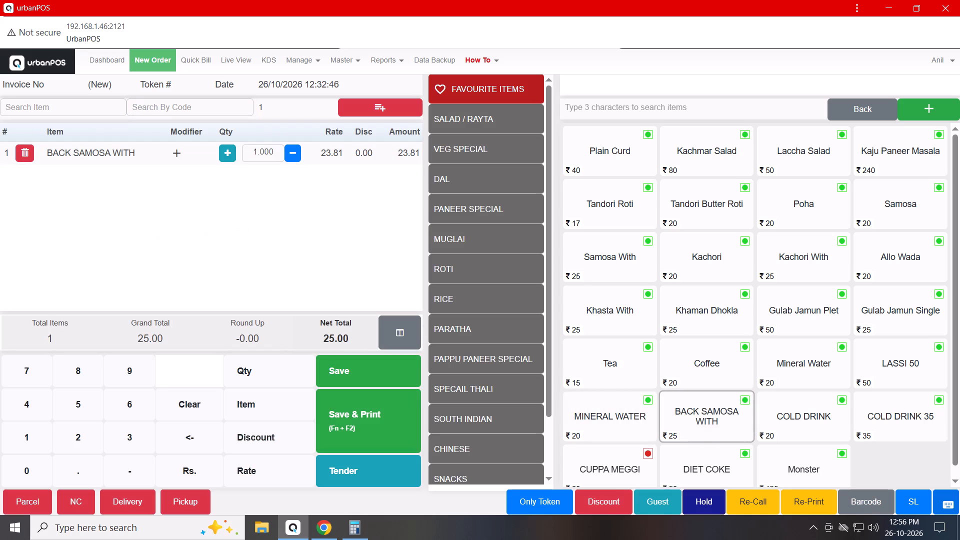
left_click(163, 109)
type("06")
key("Return")
key("Return")
key("F2")
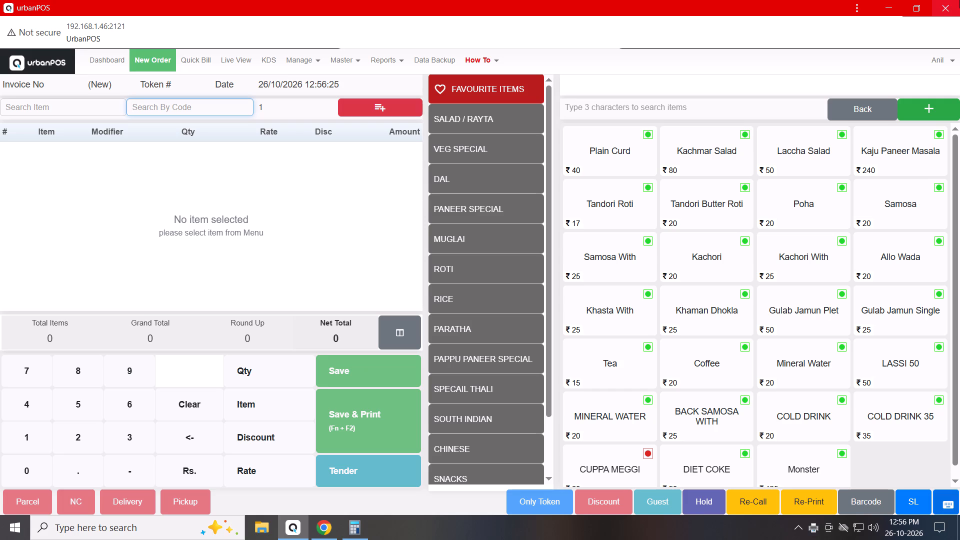
Switch to Calculator, clear it and add 40 and 15.
key("alt+Tab")
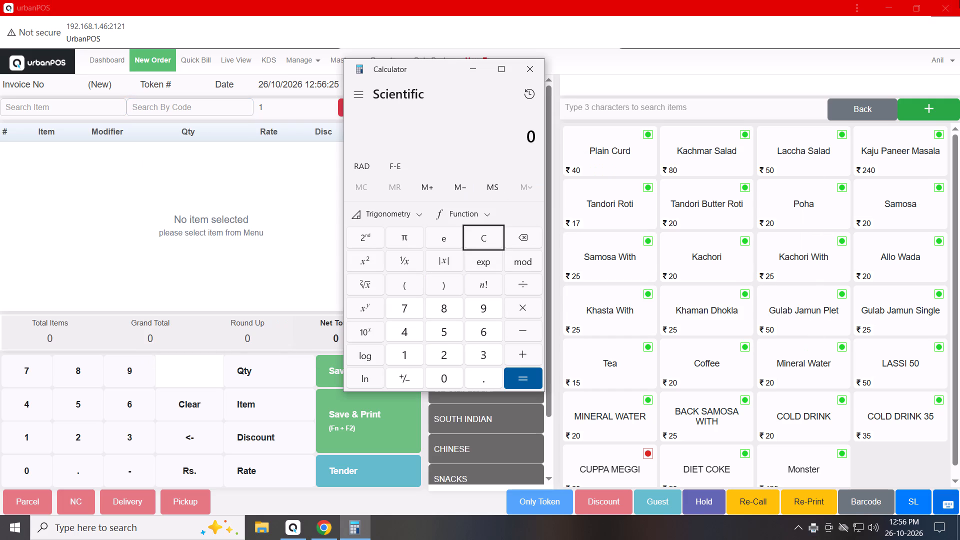
key("Escape")
type("40+")
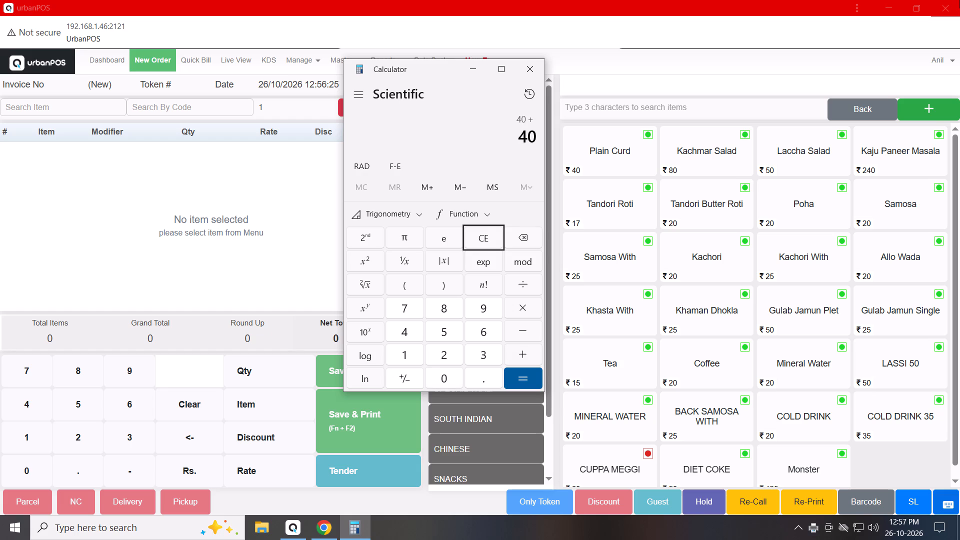
type("15+")
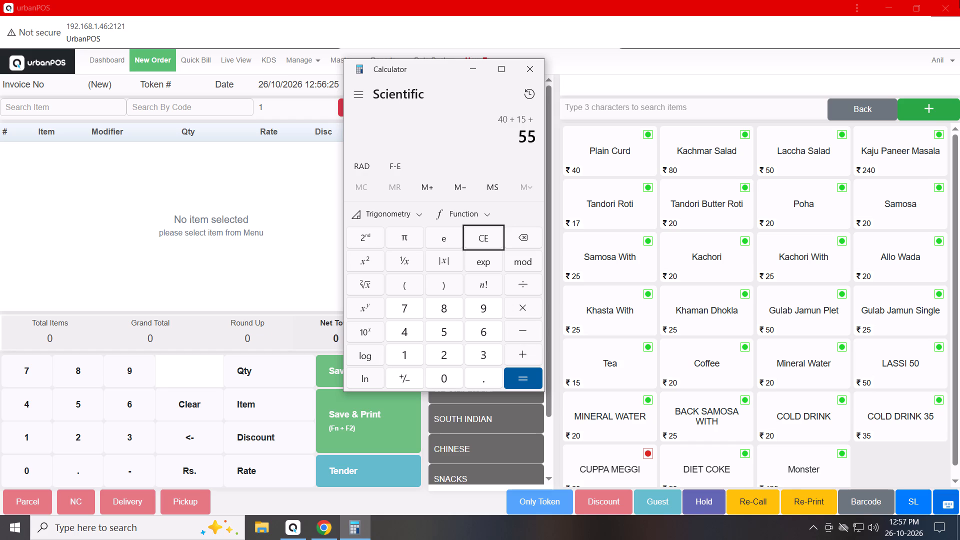
Switch back to urbanPOS, bill 5 Samosa by item code 03, and save and print the order.
key("alt+Tab")
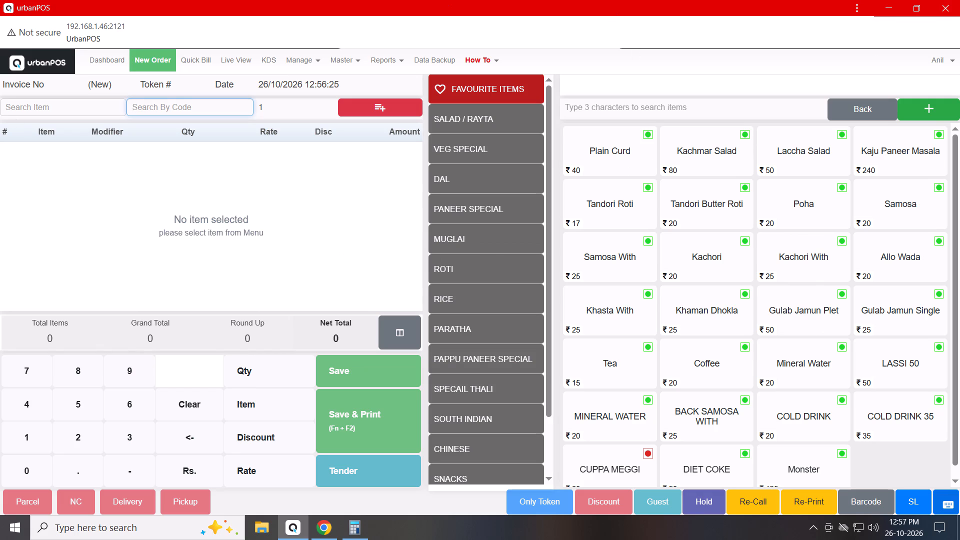
left_click(39, 108)
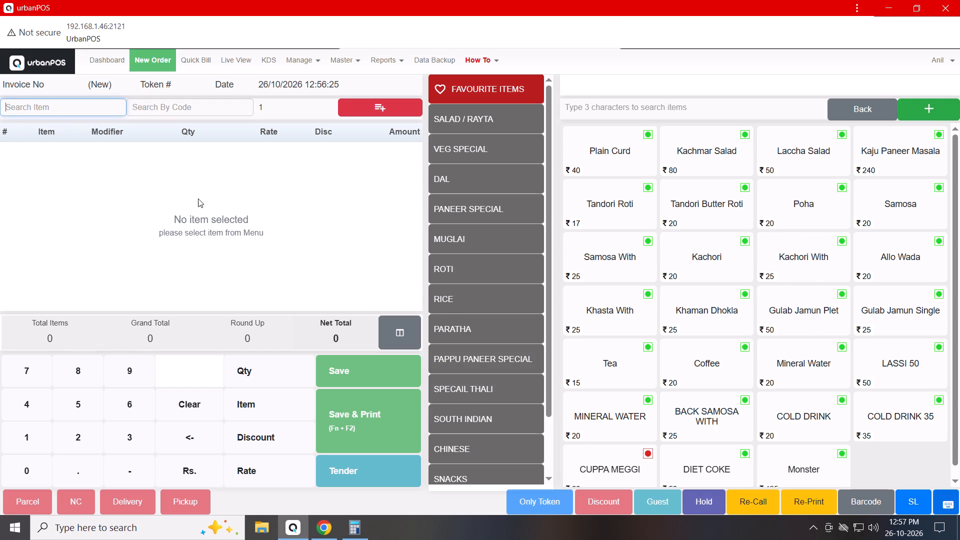
left_click(185, 109)
type("03")
key("Return")
key("5")
key("Return")
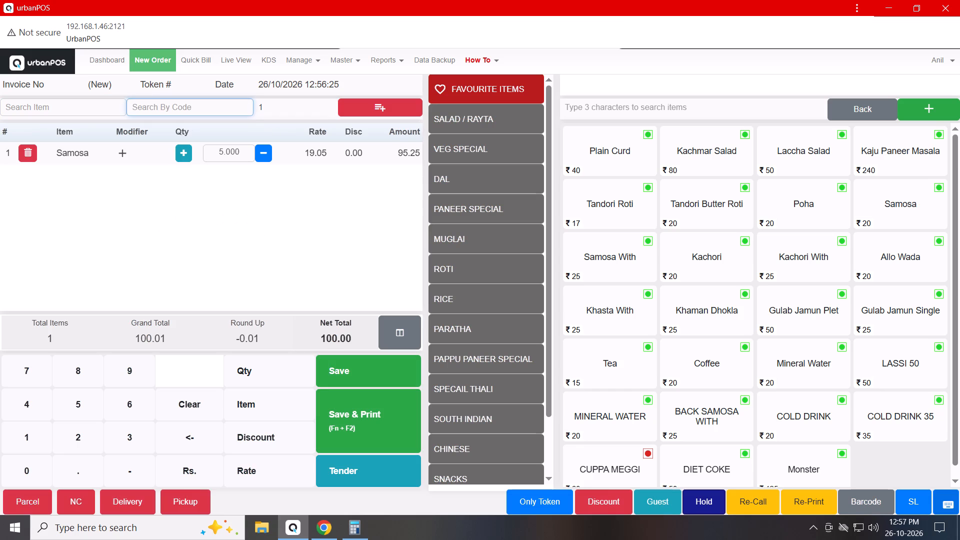
key("F2")
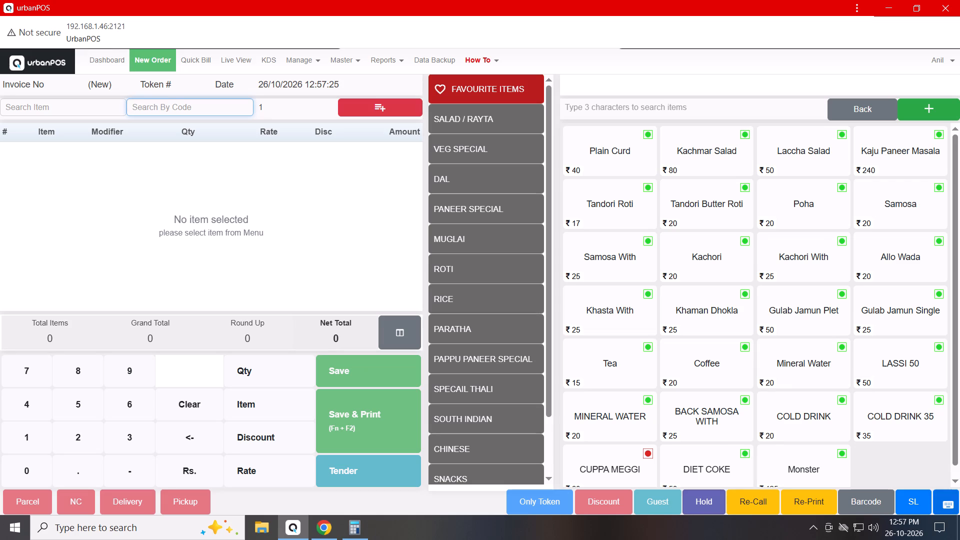
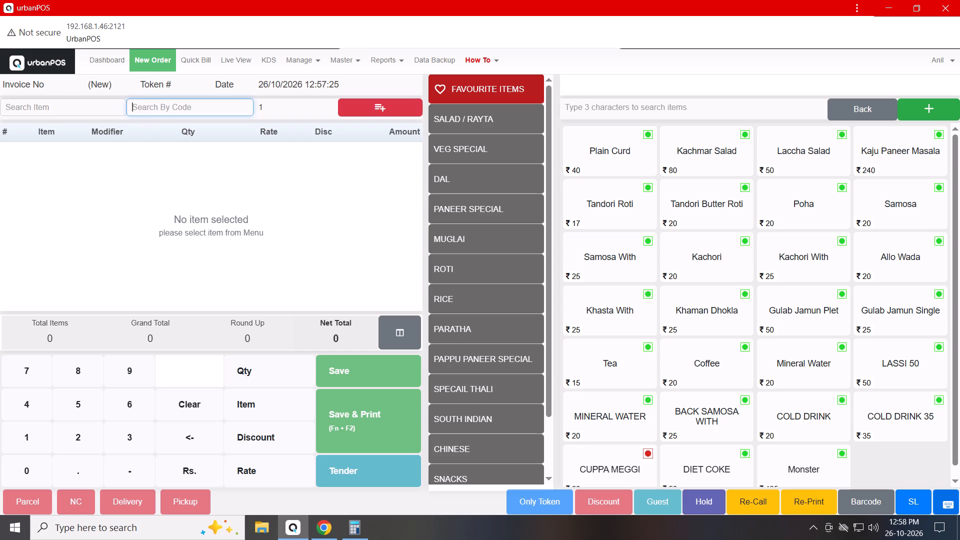
Bill one of item code 1, and save and print the order.
key("1")
key("Return")
key("Return")
key("F2")
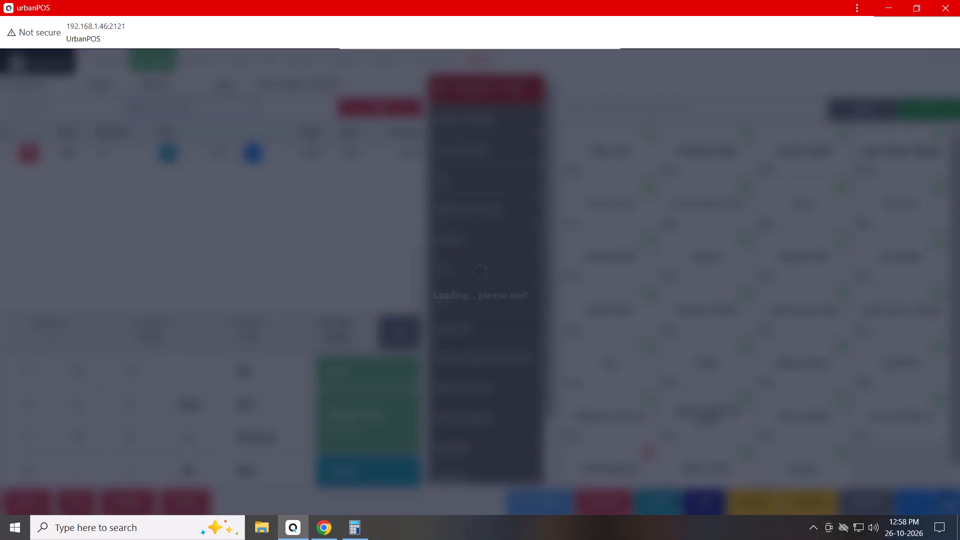
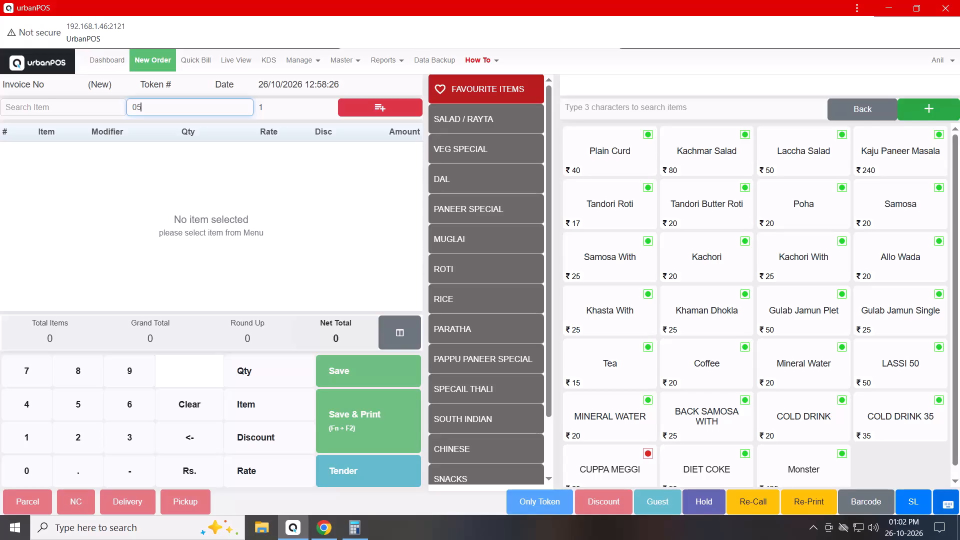
Bill one Kachori (code 05), one Poha (code 02) and one of item code 006, and save and print the order.
key("Return")
key("Return")
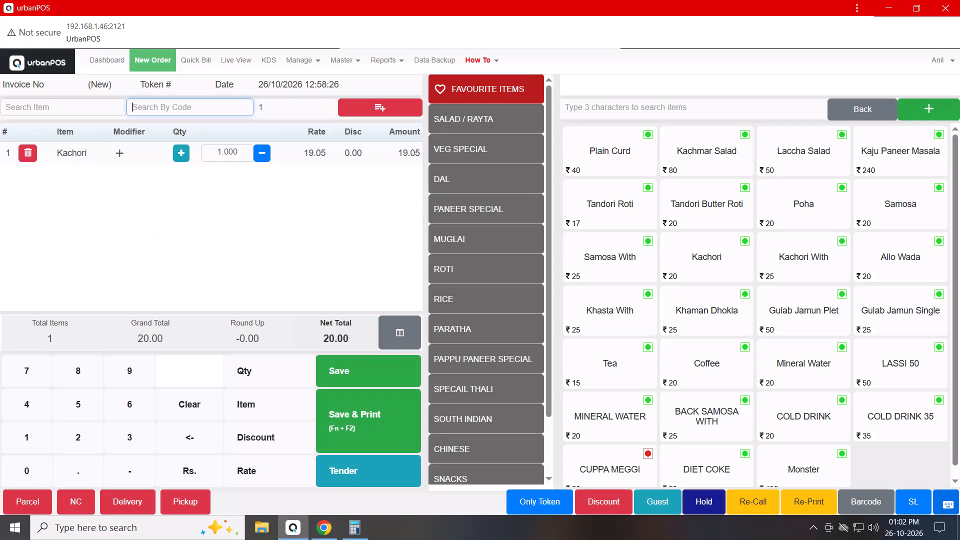
type("01")
key("BackSpace")
key("2")
key("Return")
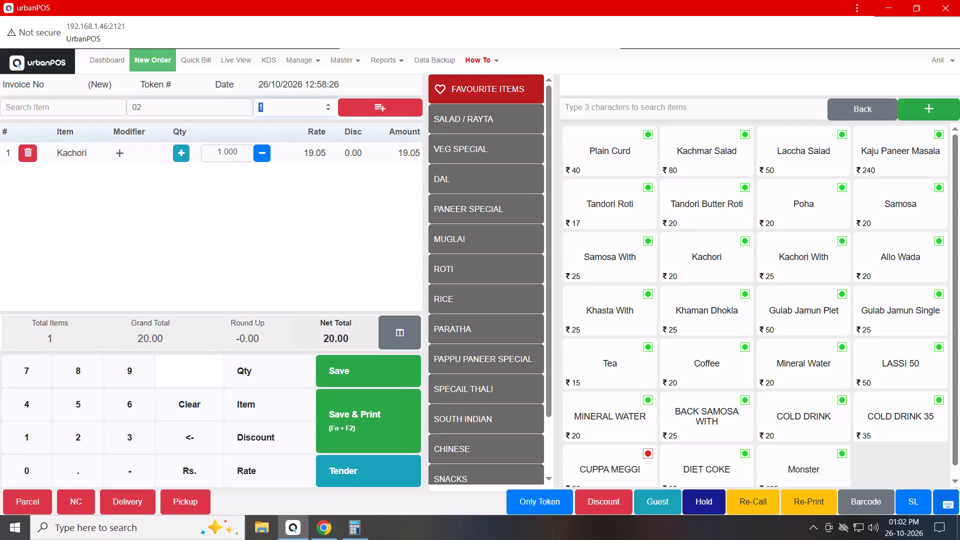
key("Return")
type("00")
key("6")
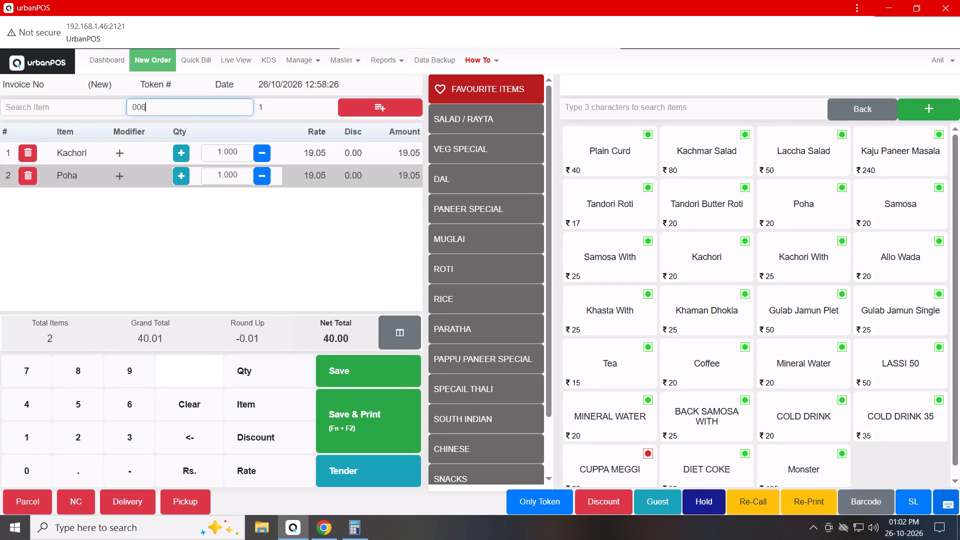
key("Return")
key("Return")
key("F2")
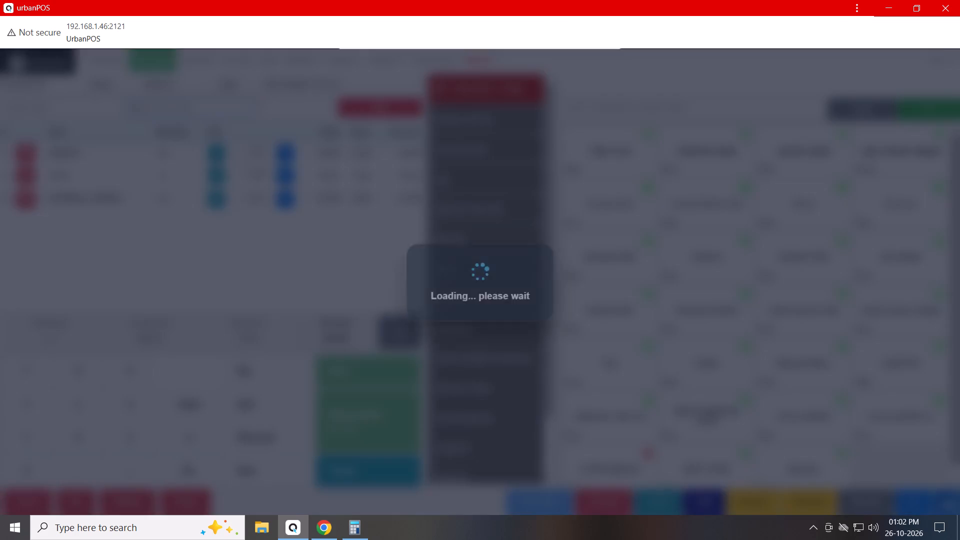
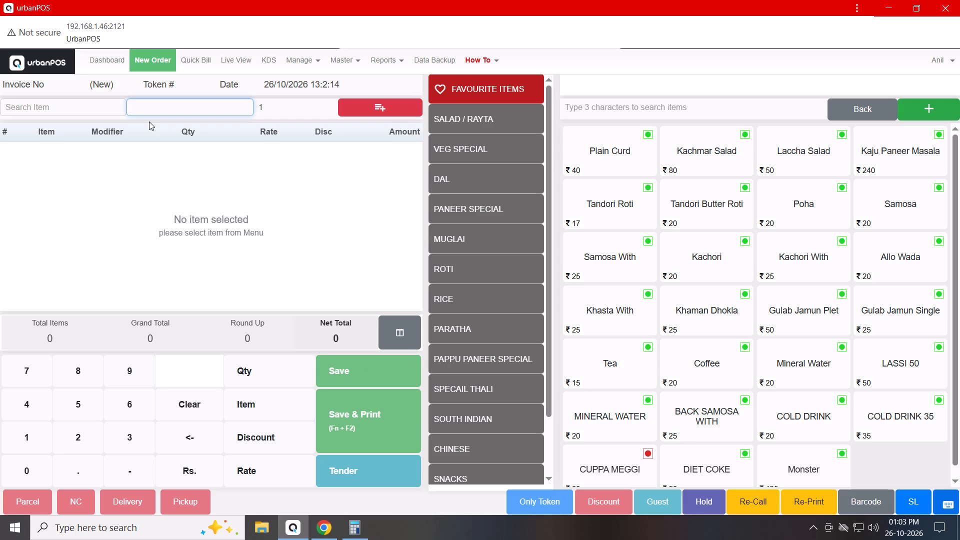
Bill one MINERAL WATER (code 006), and save and print the order.
type("006")
key("Return")
key("Return")
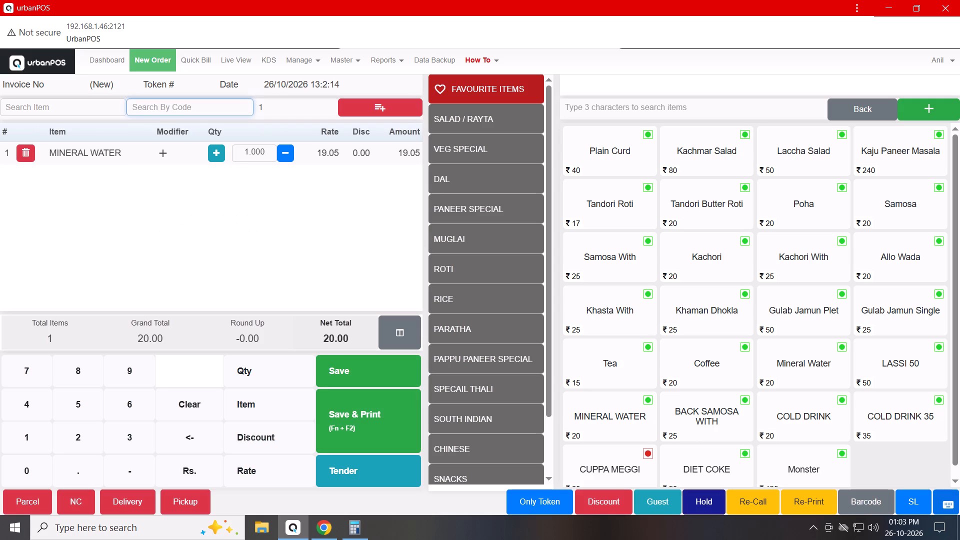
key("F2")
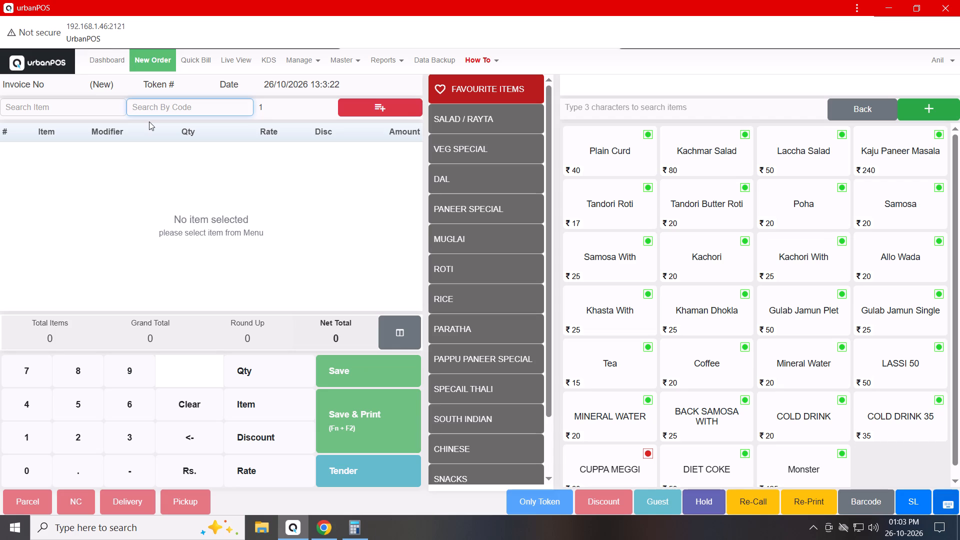
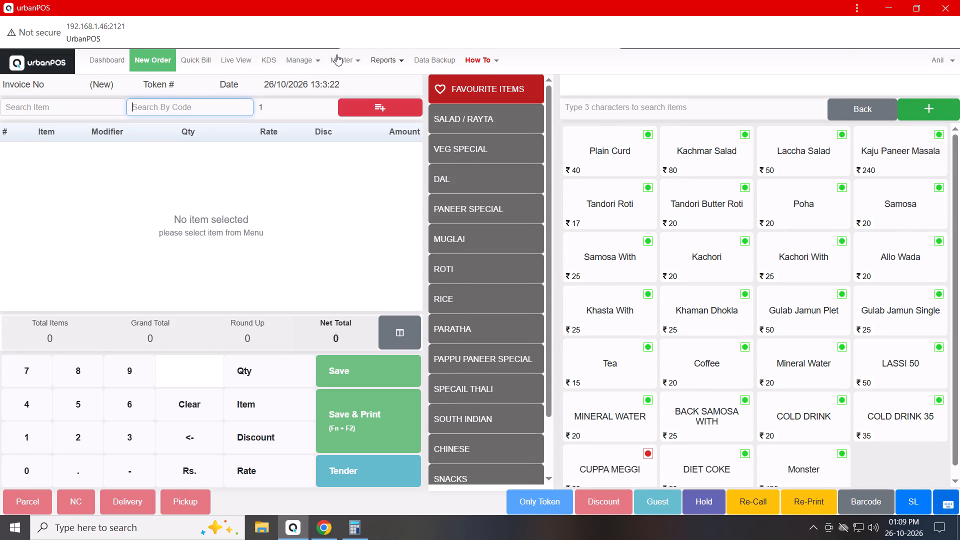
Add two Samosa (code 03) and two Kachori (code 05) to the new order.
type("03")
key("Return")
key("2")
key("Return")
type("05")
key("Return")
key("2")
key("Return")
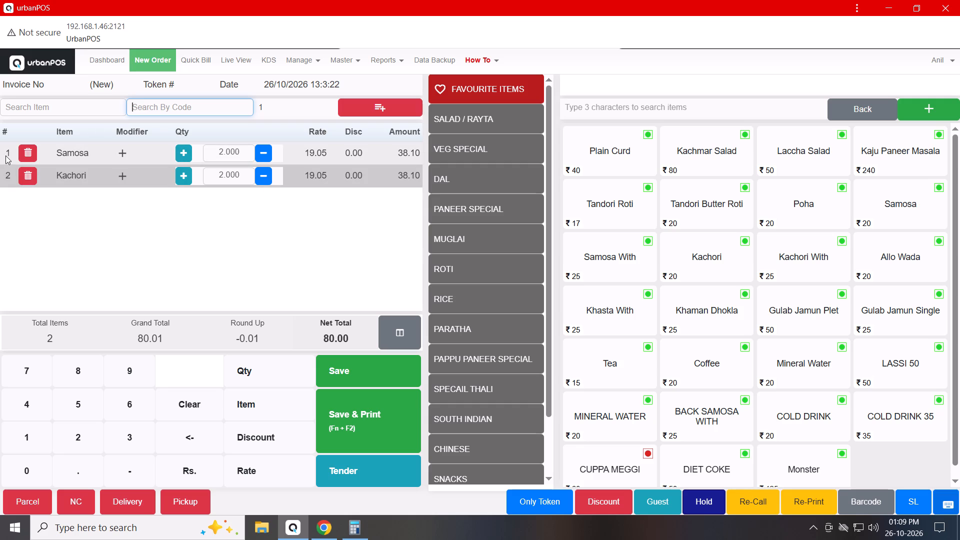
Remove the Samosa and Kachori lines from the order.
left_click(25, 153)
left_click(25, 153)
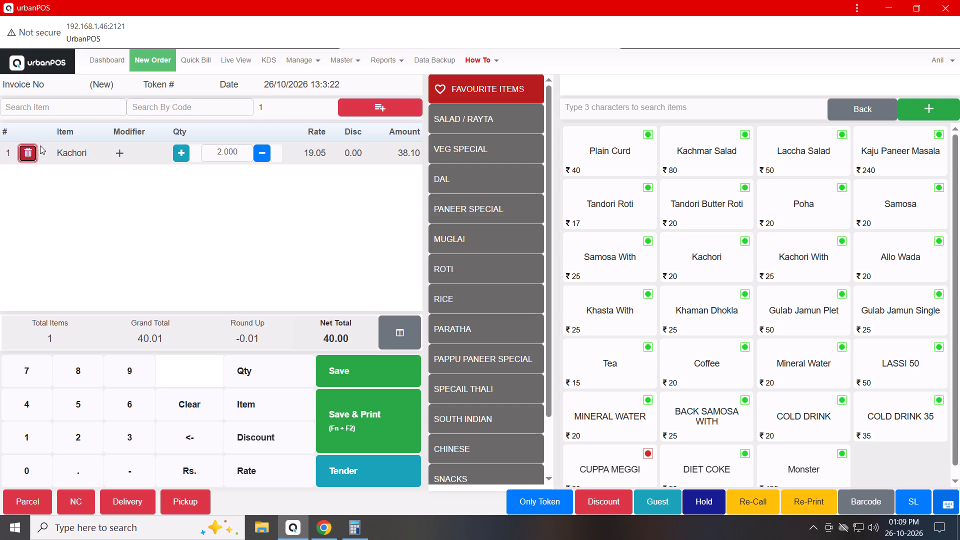
Bill two Kachori With (code 06) and two Samosa With (code 04), and save and print the order.
left_click(159, 113)
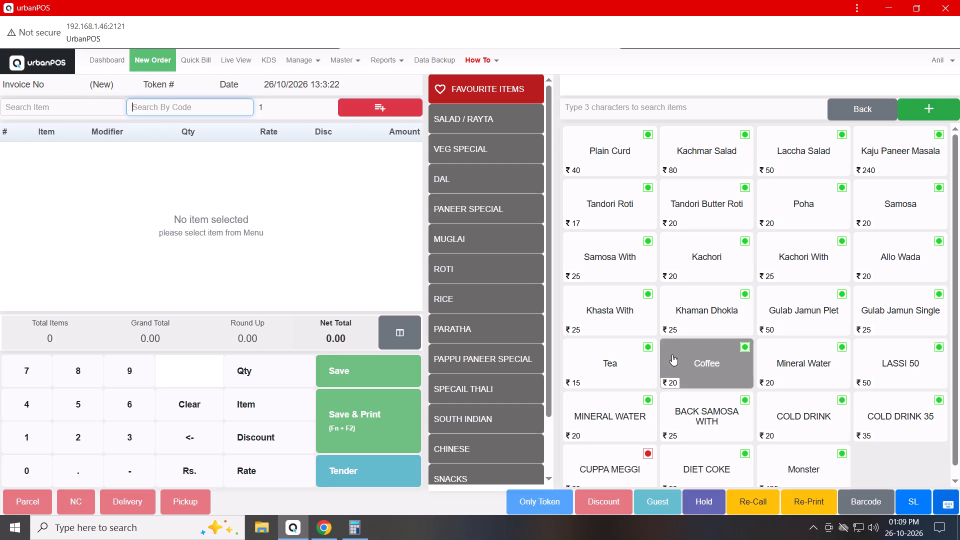
type("06")
key("Return")
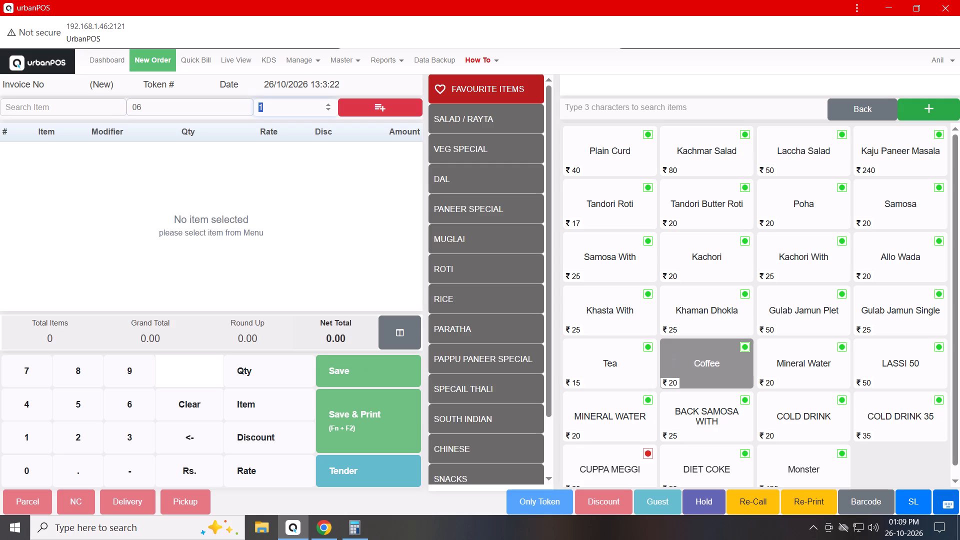
key("2")
key("Return")
type("04")
key("Return")
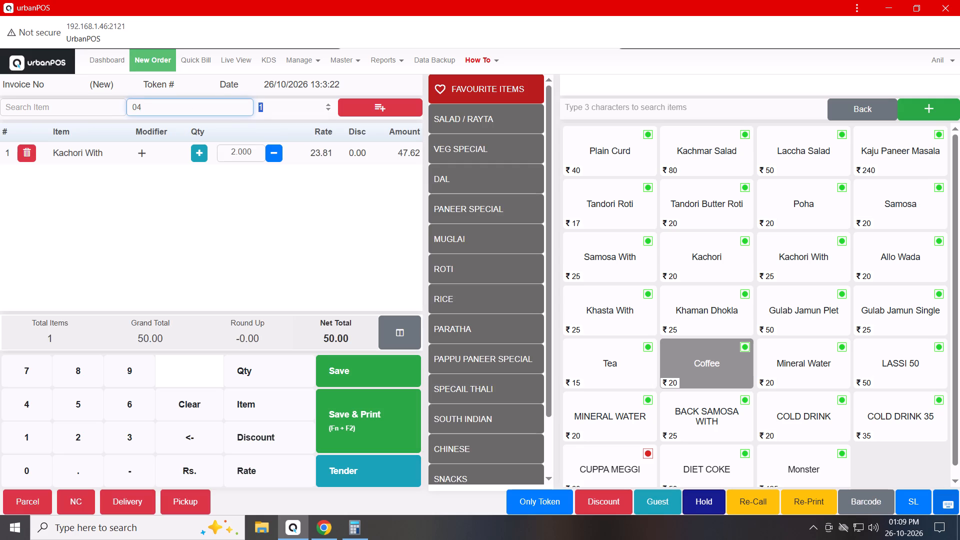
key("2")
key("Return")
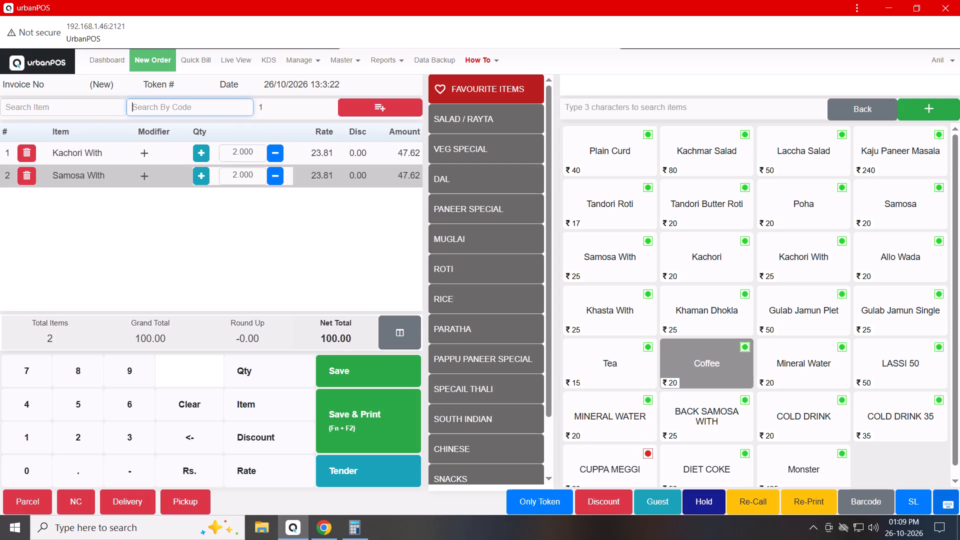
key("F2")
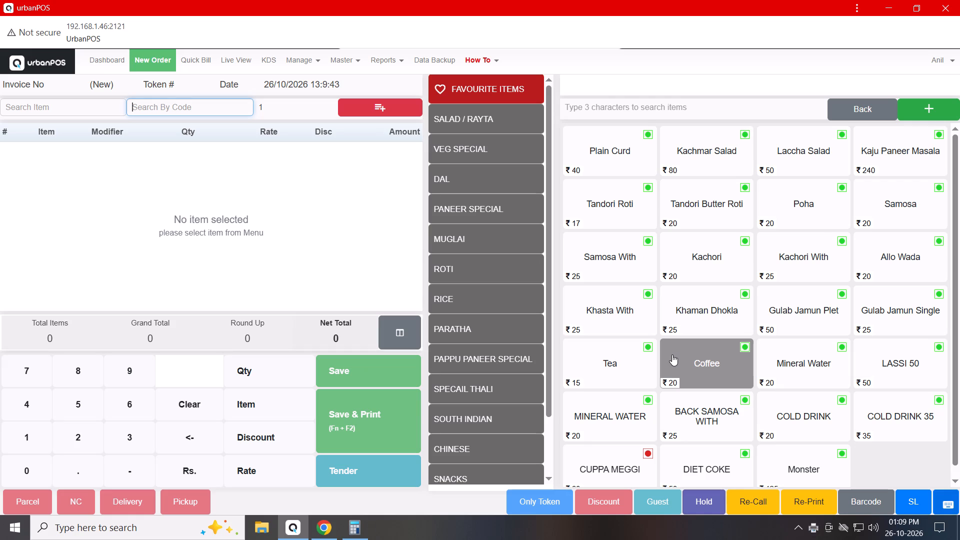
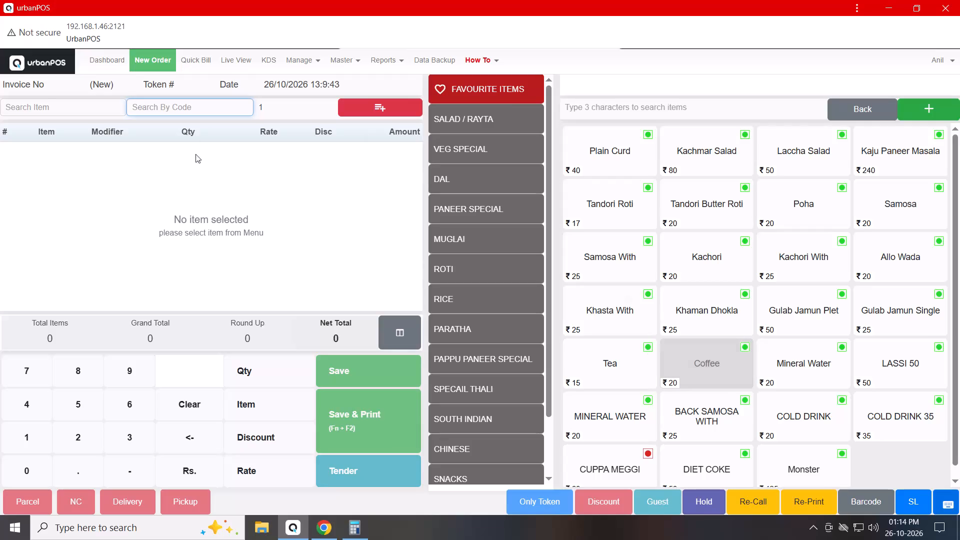
Bill one Poha (code 02) and two Kachori (code 05), and save and print the order.
type("02")
key("Return")
key("Return")
type("05")
key("Return")
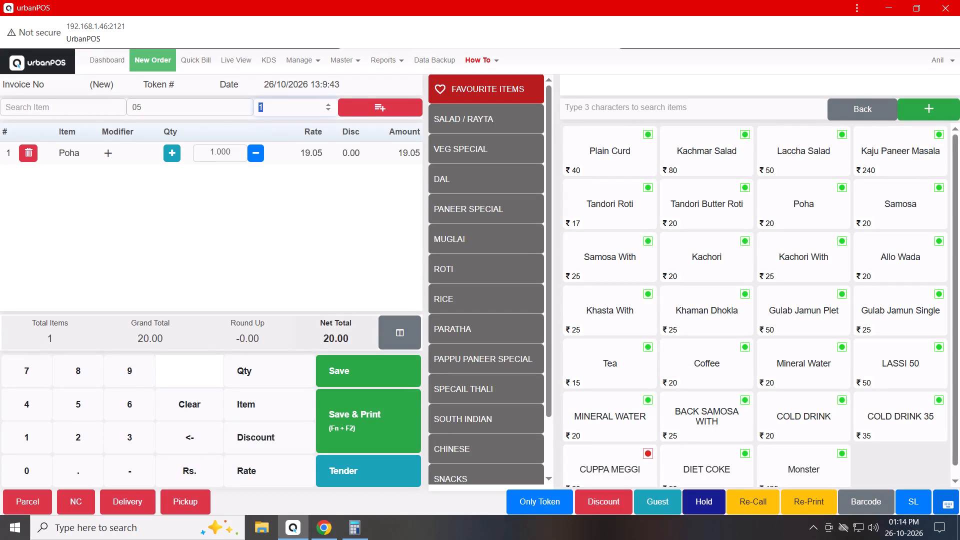
key("2")
key("Return")
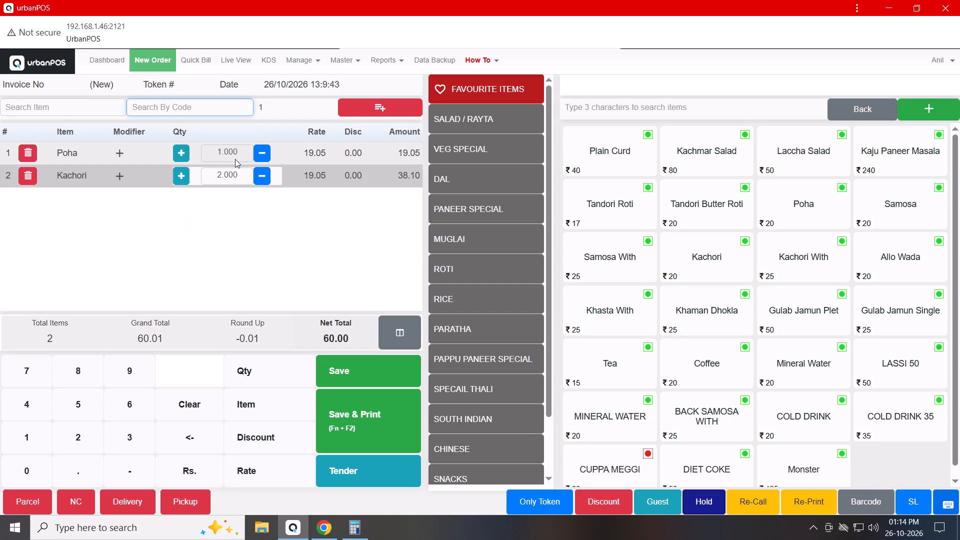
key("F2")
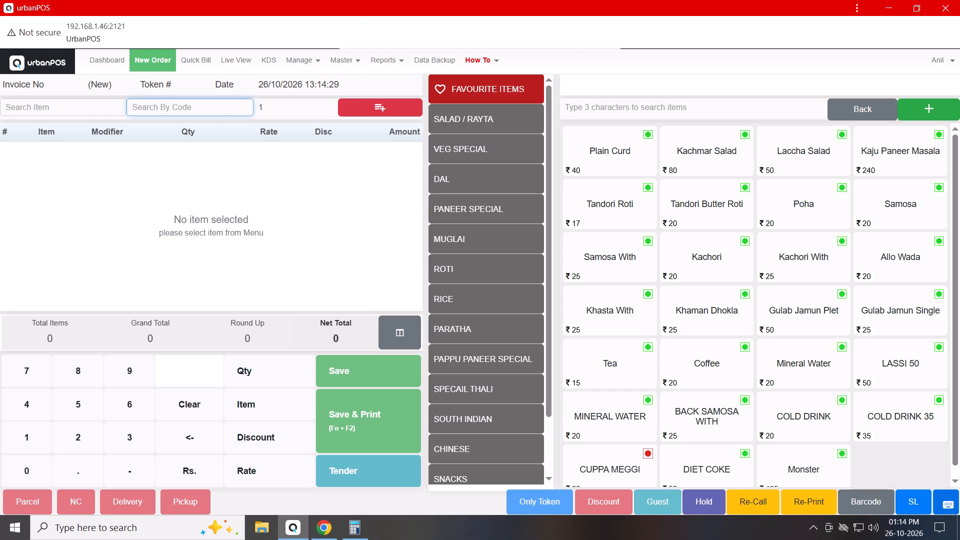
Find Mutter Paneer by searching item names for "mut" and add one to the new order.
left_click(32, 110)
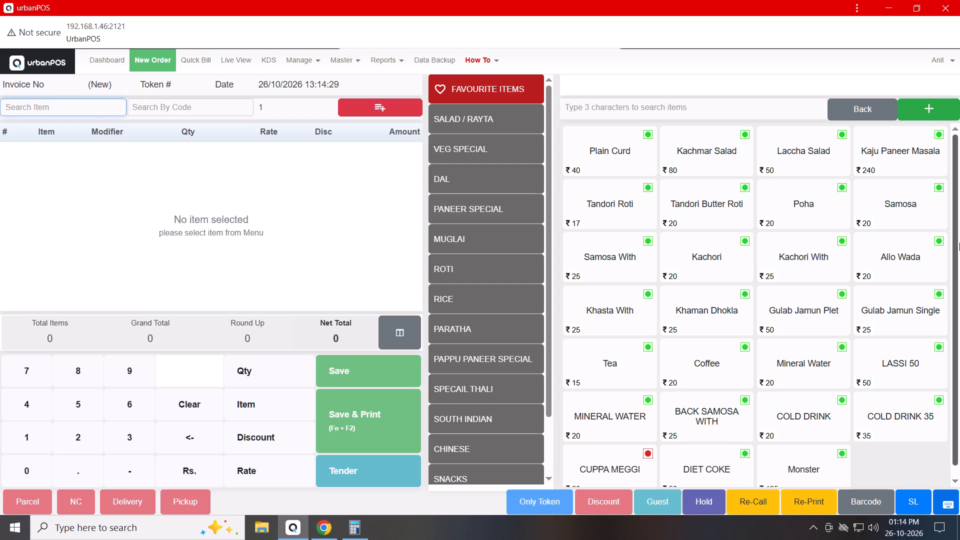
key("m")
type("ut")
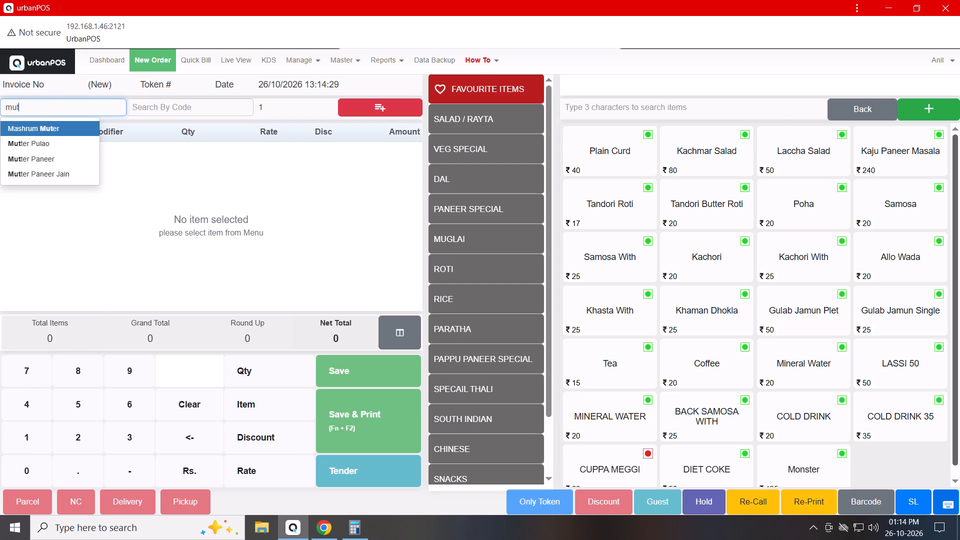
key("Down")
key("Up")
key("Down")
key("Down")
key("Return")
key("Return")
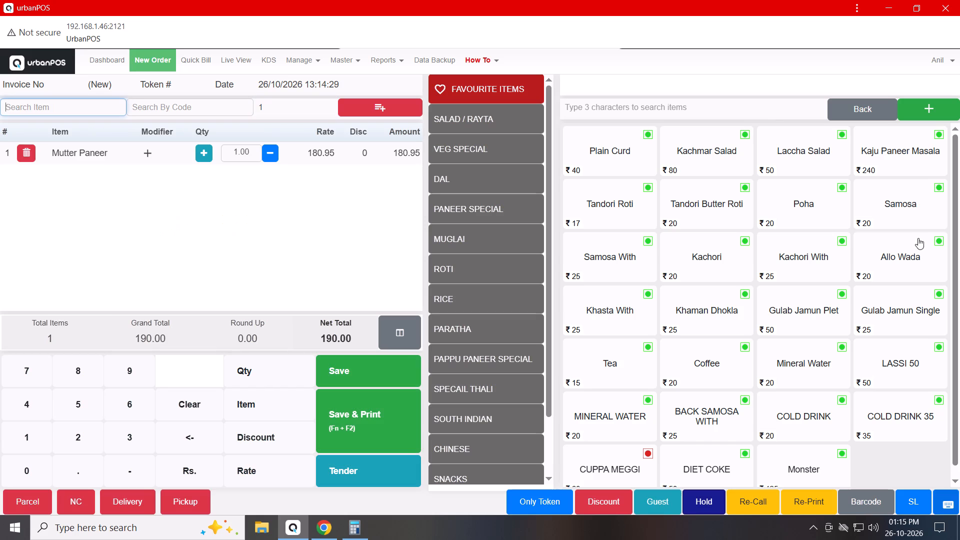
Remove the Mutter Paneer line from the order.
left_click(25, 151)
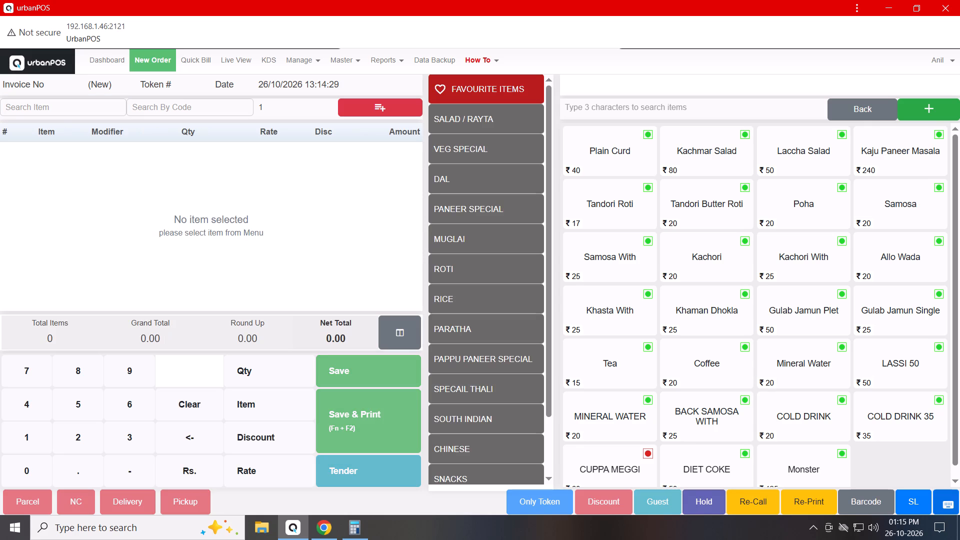
Bill one MINERAL WATER (code 006), and save and print the order.
left_click(139, 108)
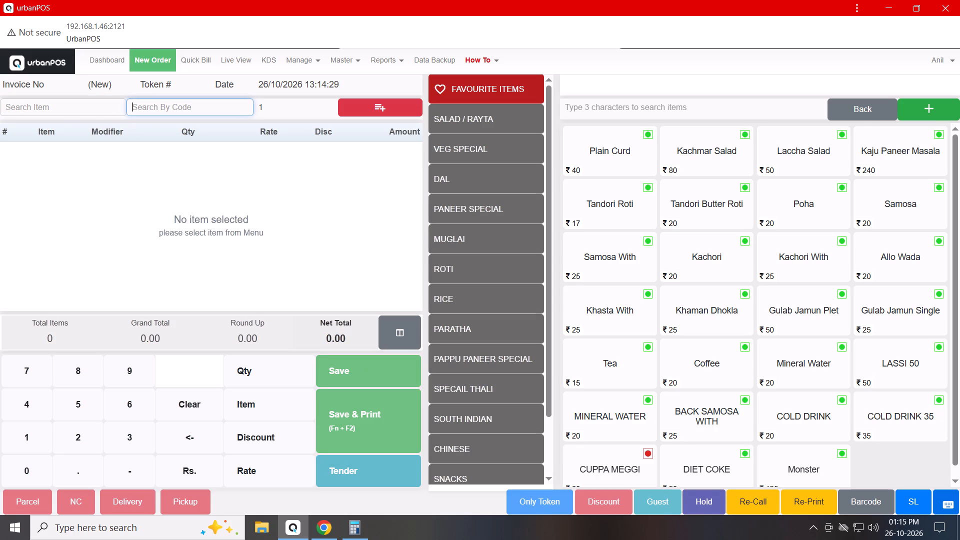
type("00")
key("6")
key("Return")
key("Return")
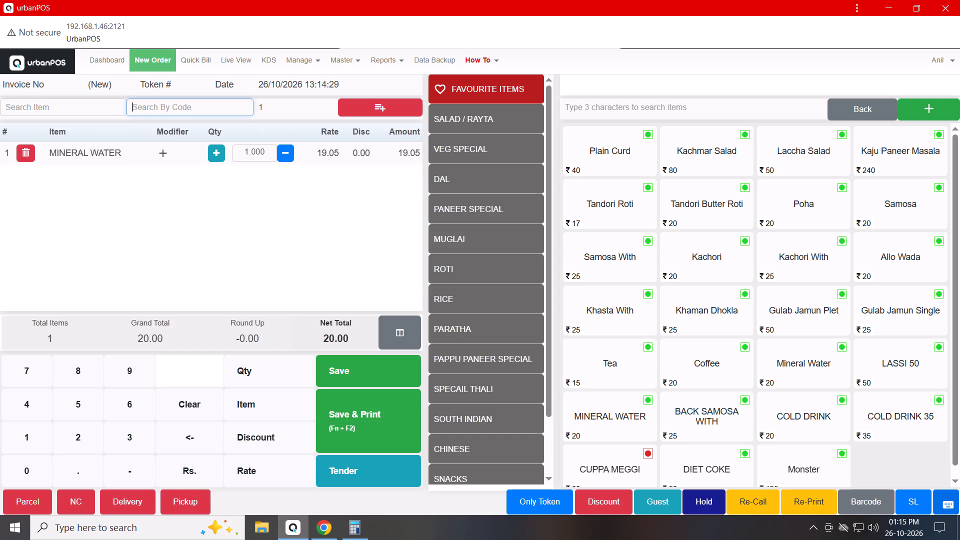
key("F2")
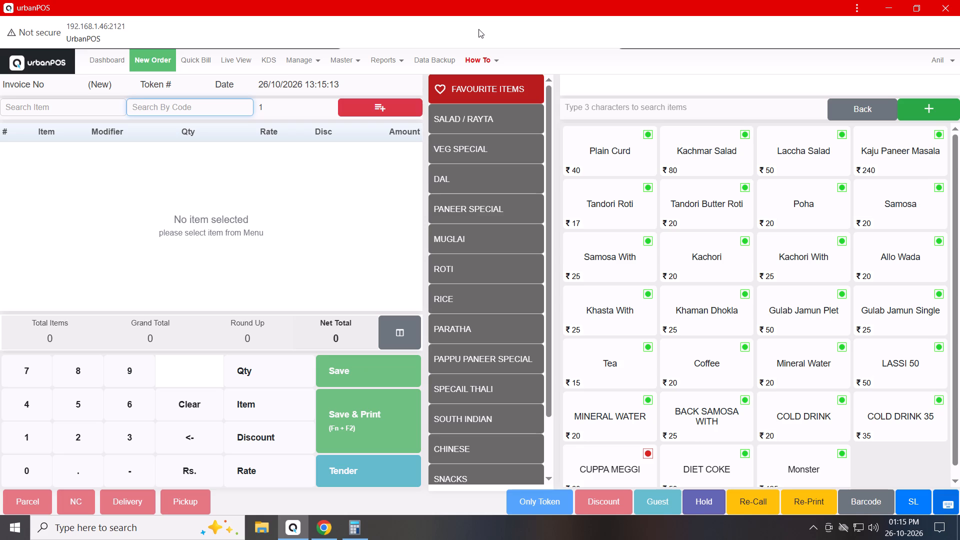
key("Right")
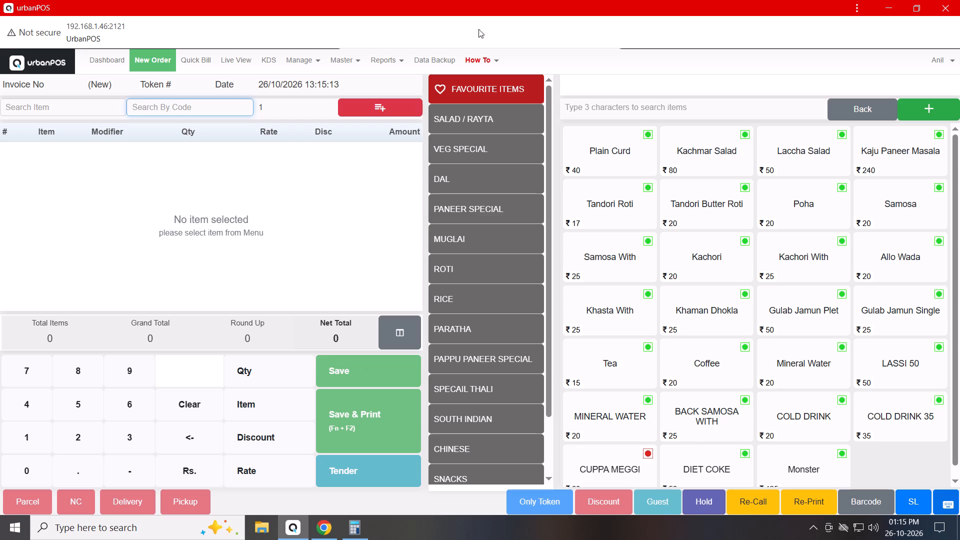
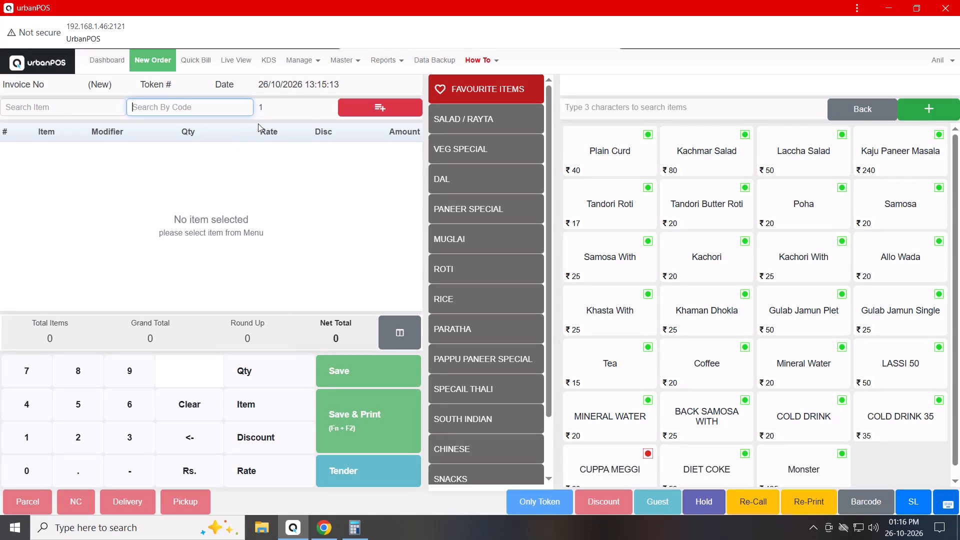
Add two Samosa With (code 04) and two Poha (code 02) to the new order.
type("04")
key("Return")
key("2")
key("Return")
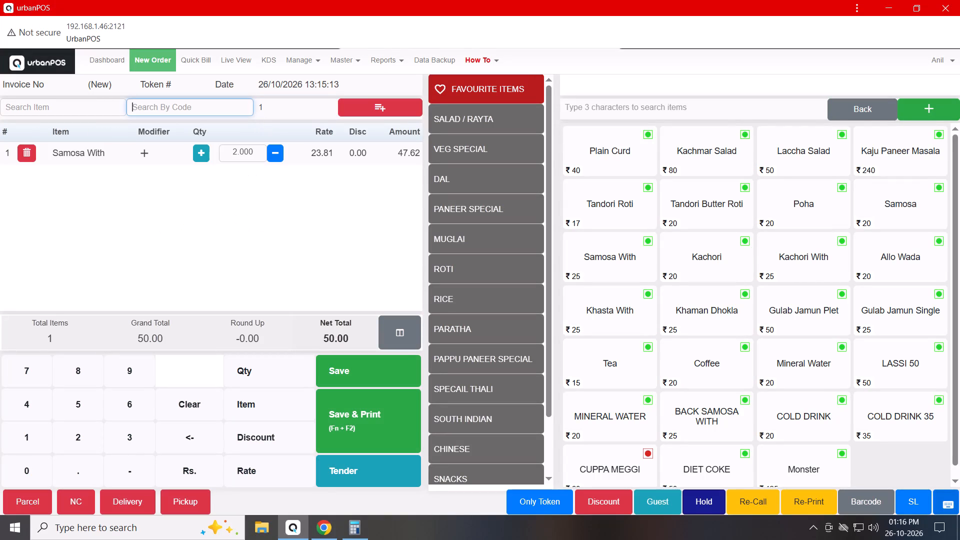
type("02")
key("Return")
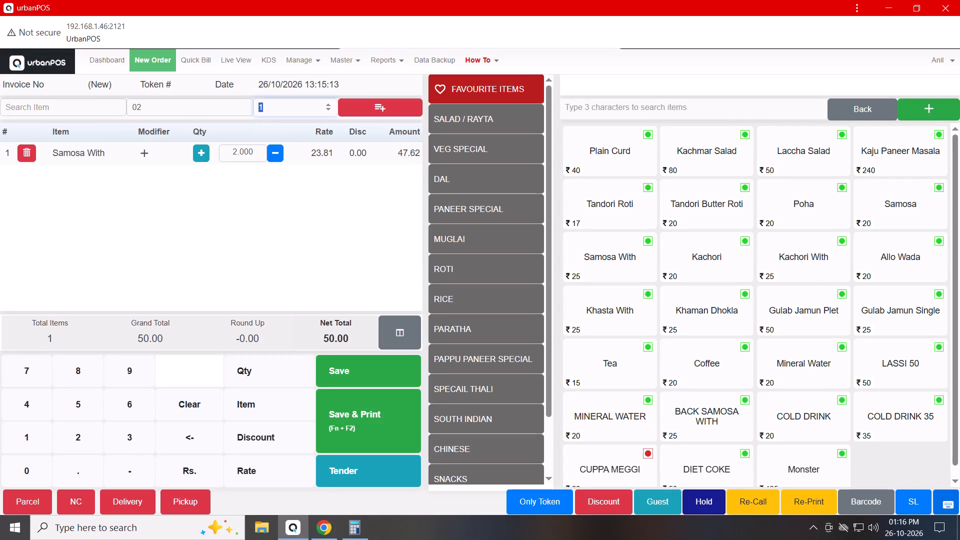
key("2")
key("Return")
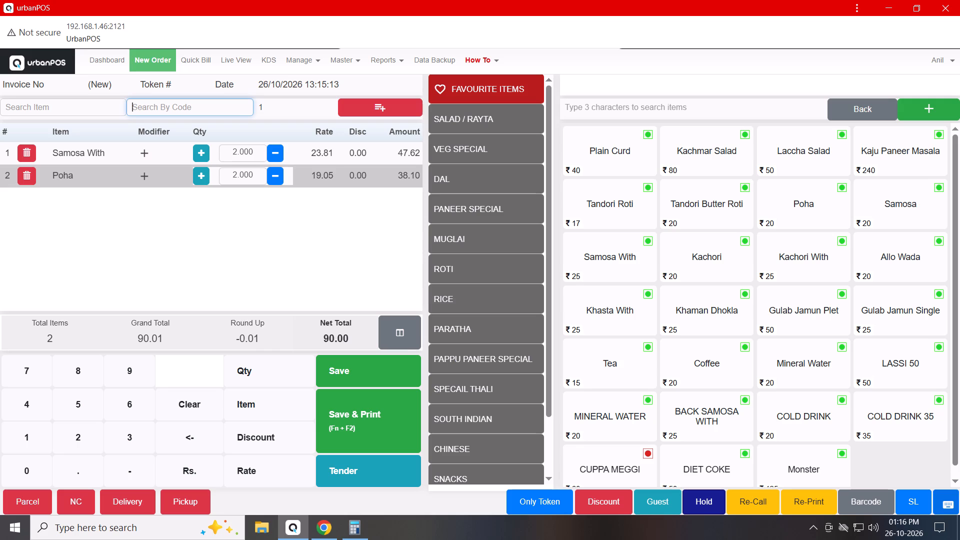
Reduce the Poha quantity to 1, and save and print the order.
double_click(273, 178)
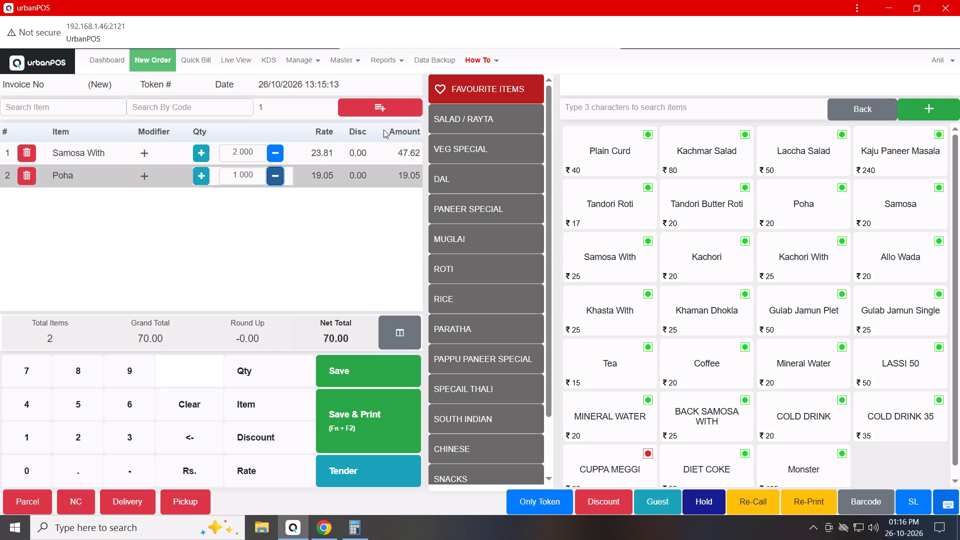
key("F2")
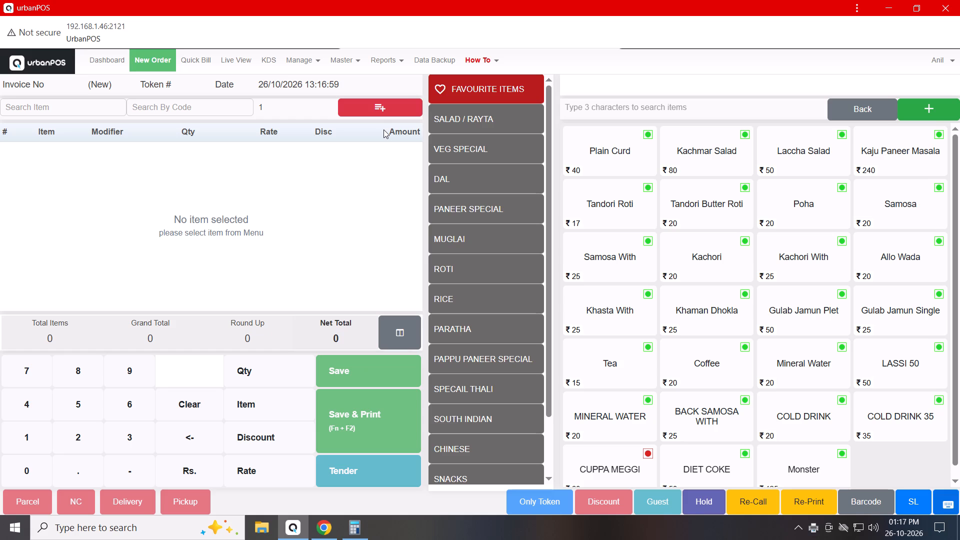
Bill one Mutter Paneer, found by searching item names for "mut", and save and print the order.
key("m")
left_click(28, 103)
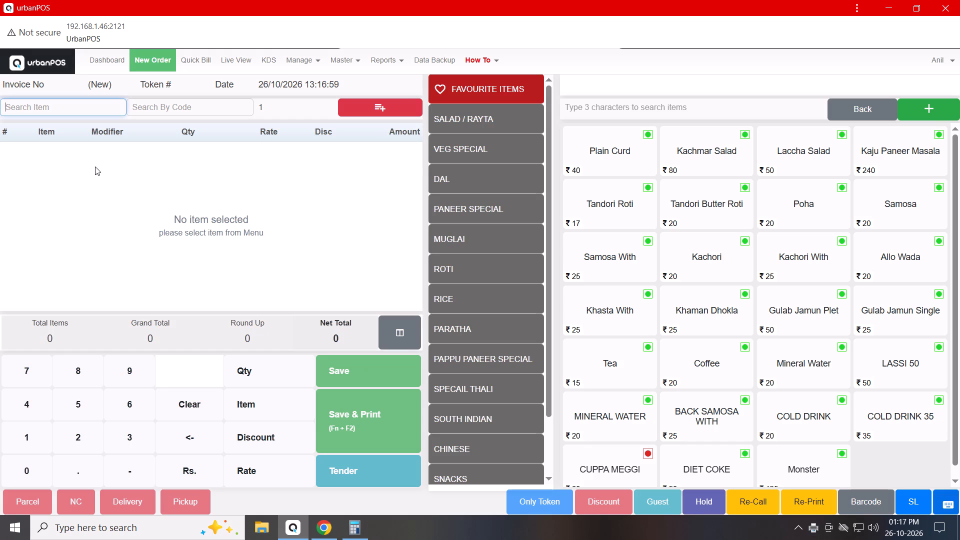
type("mut")
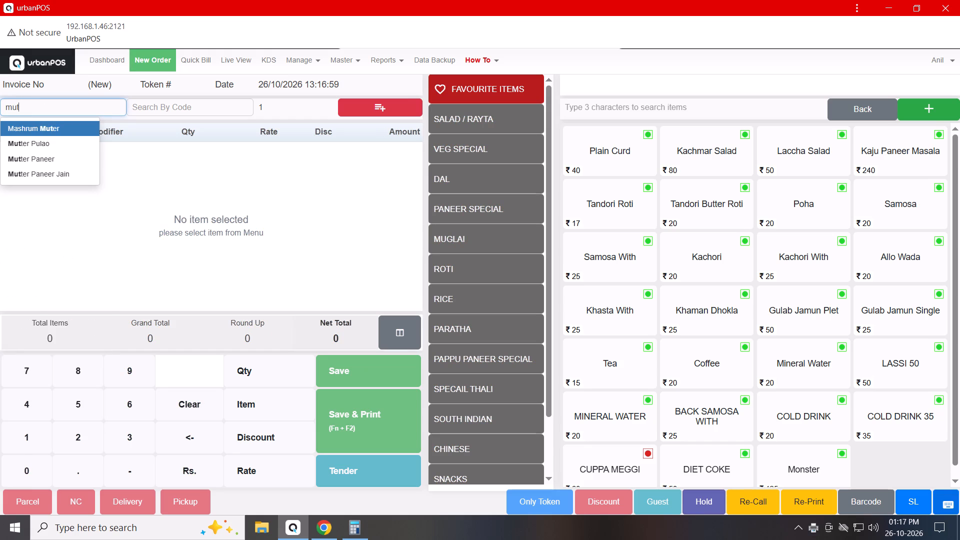
key("Down")
key("Down")
key("Return")
key("Return")
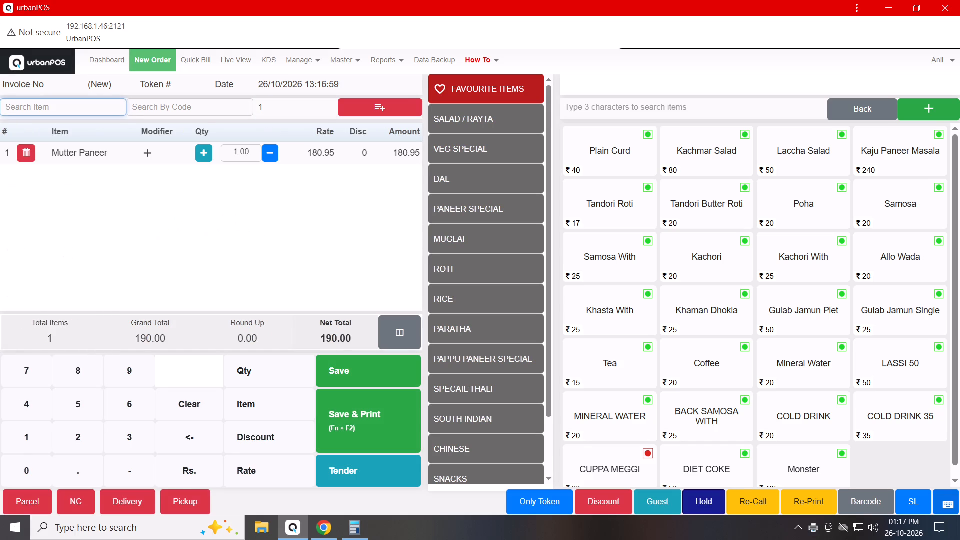
key("F2")
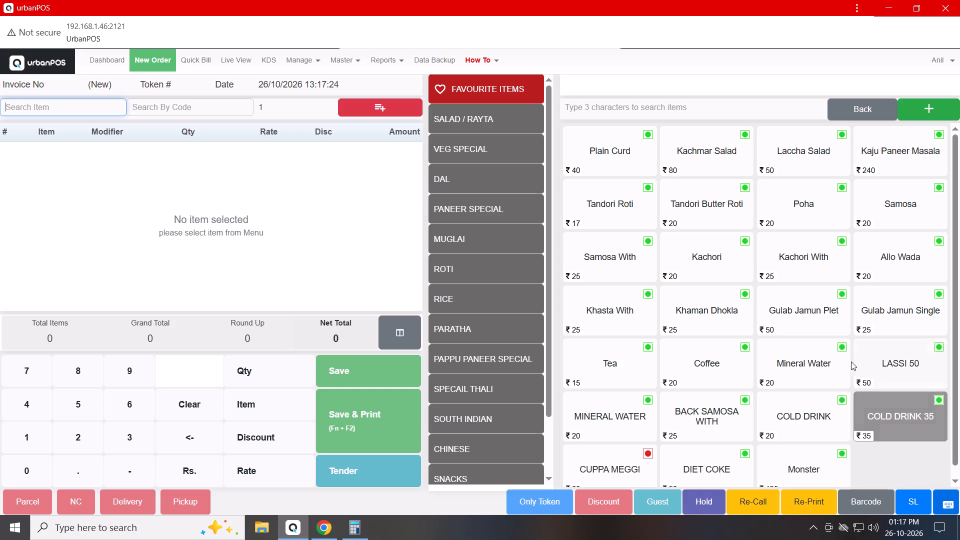
Bill four LASSI 50 from the favourite items, and save and print the order.
left_click(863, 369)
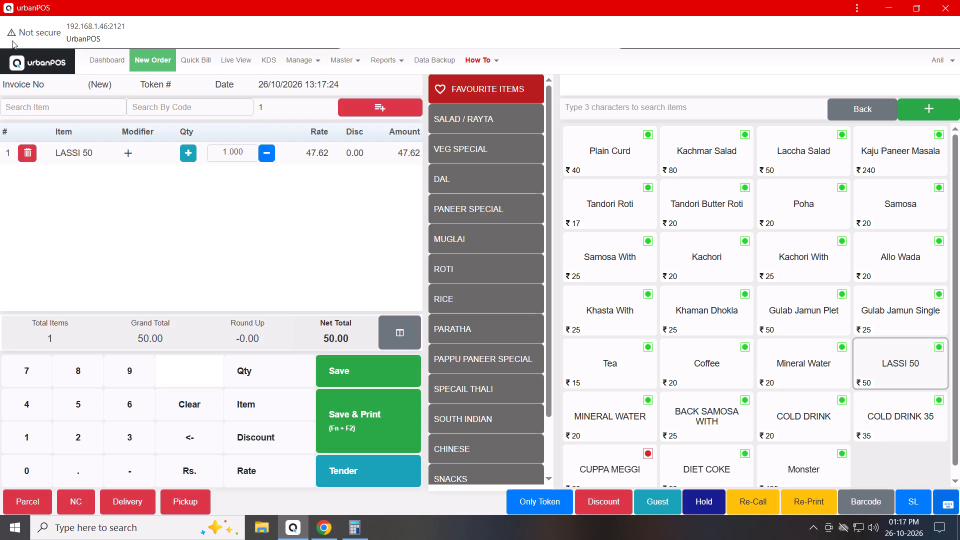
left_click(191, 146)
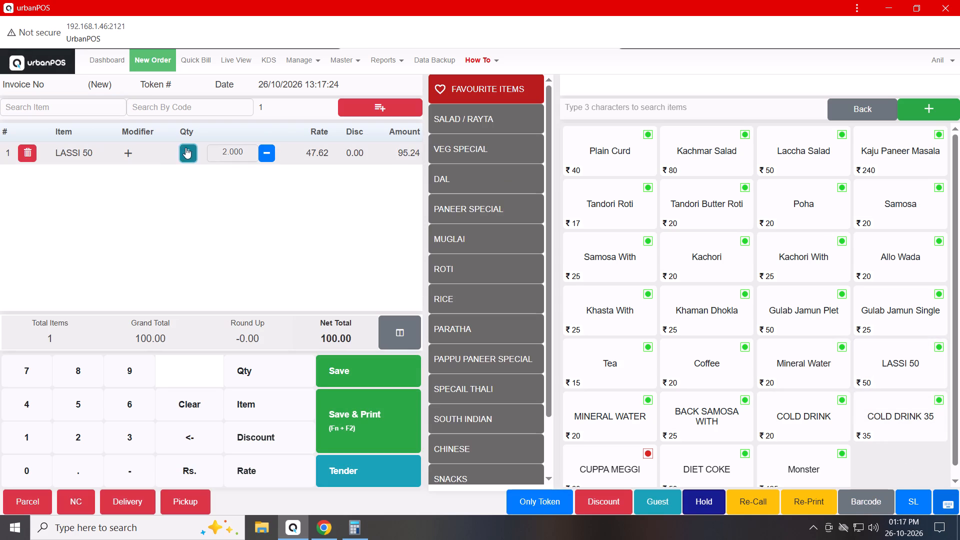
left_click(185, 147)
left_click(182, 146)
key("F2")
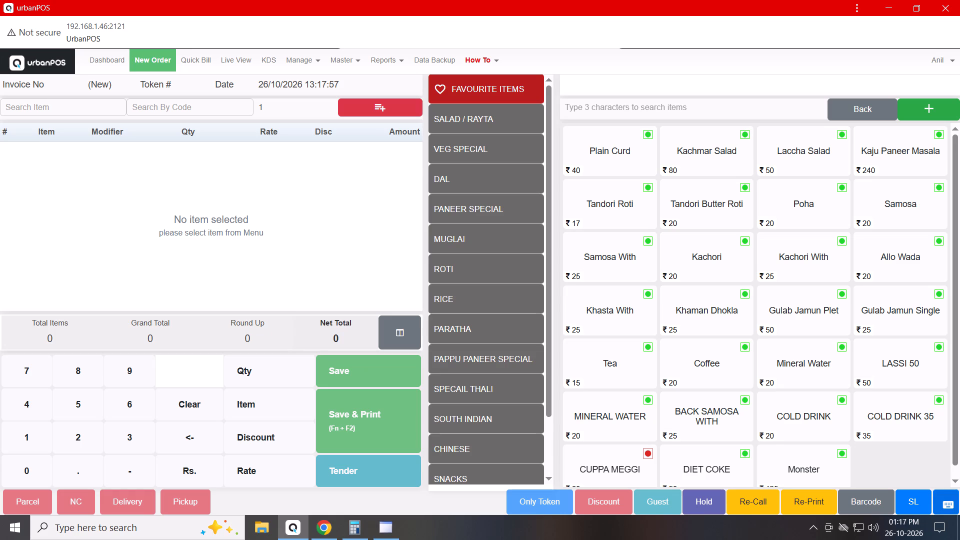
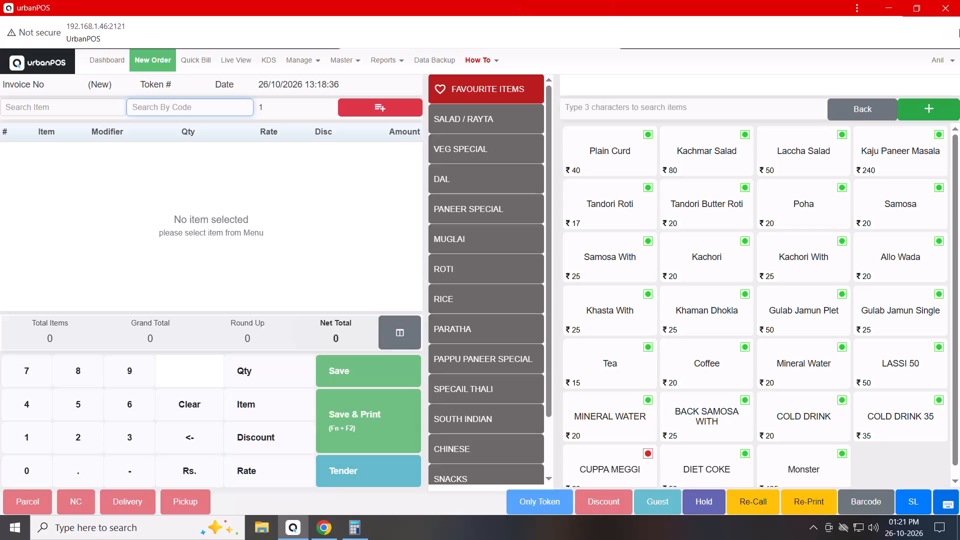
Bill two Poha (code 02) and two Tea (code 1), and save and print the order.
type("02")
key("Return")
key("2")
key("Return")
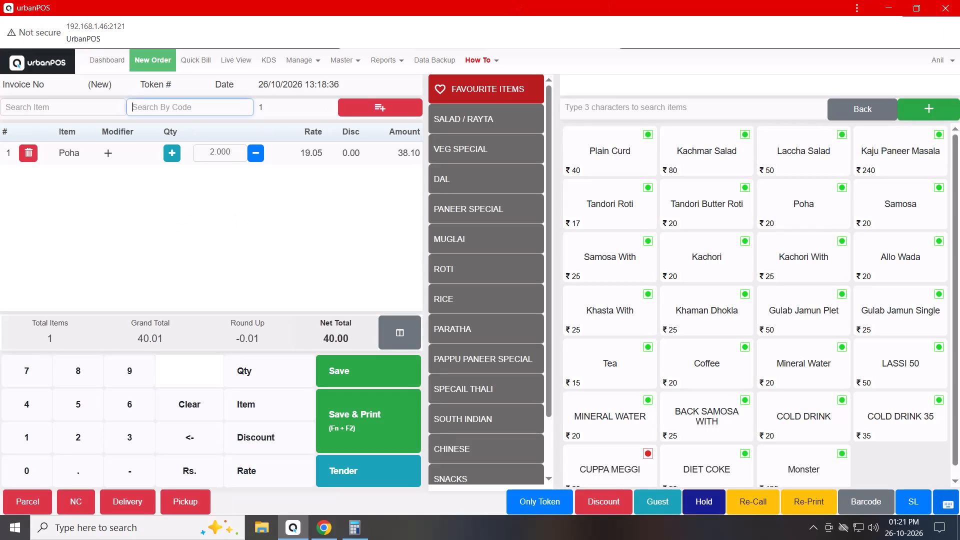
key("1")
key("Return")
key("2")
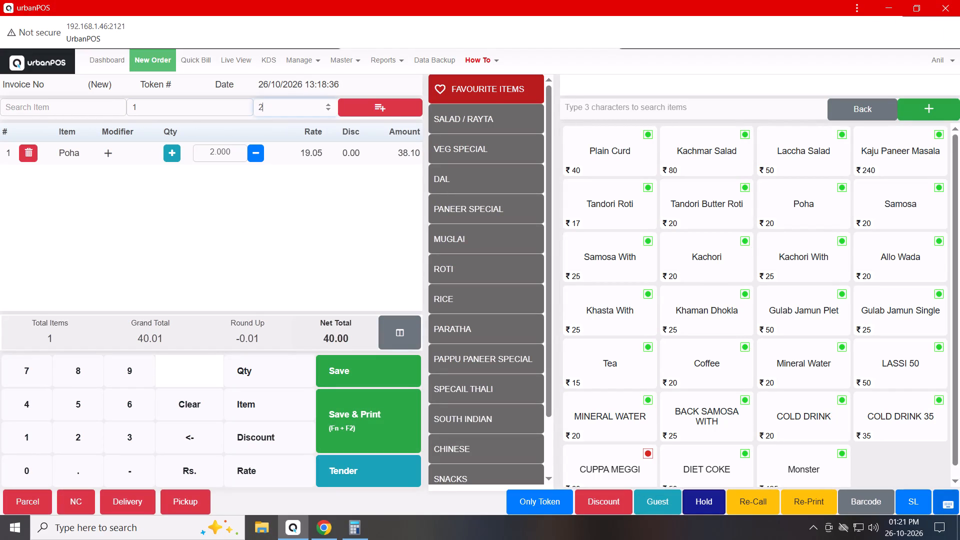
key("Return")
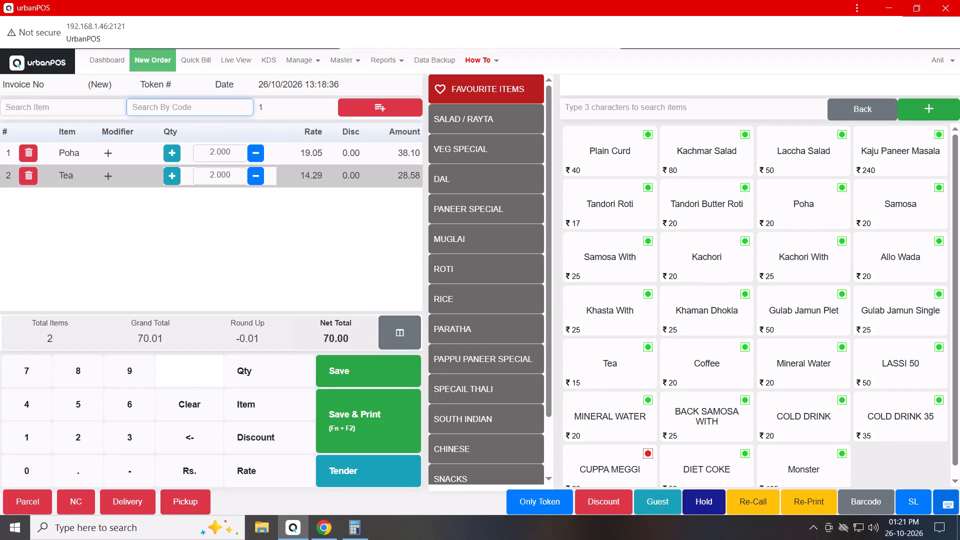
key("F2")
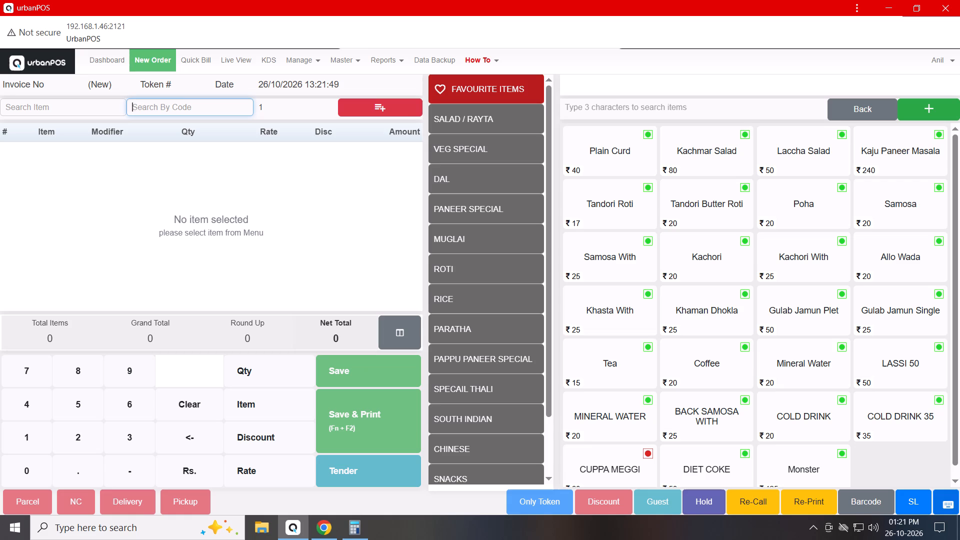
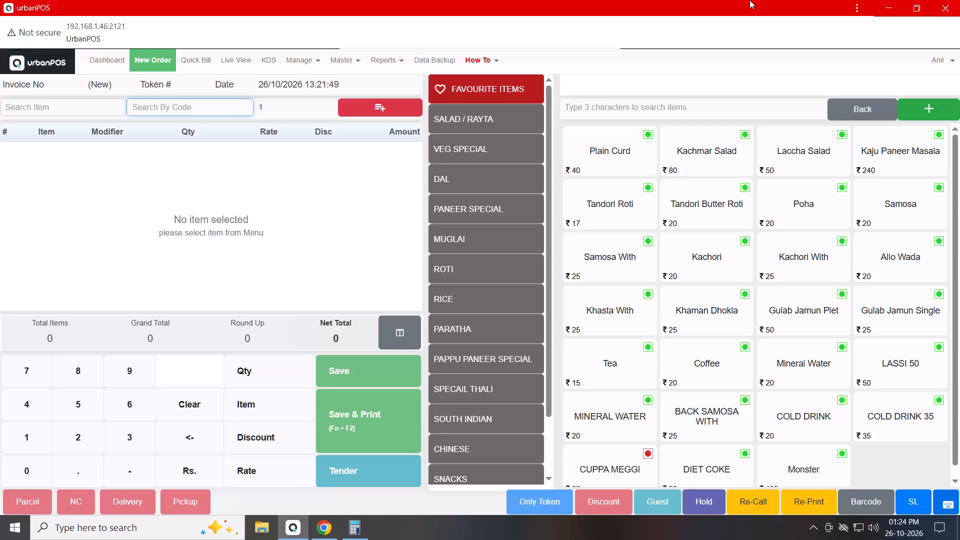
Bill two Poha by item code 02, and save and print the order.
type("02")
key("Return")
key("2")
key("Return")
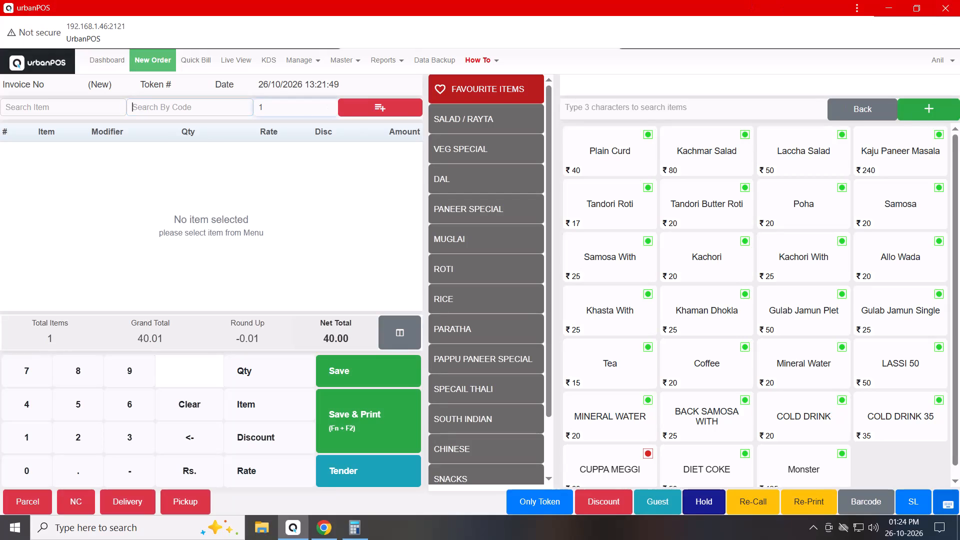
key("F2")
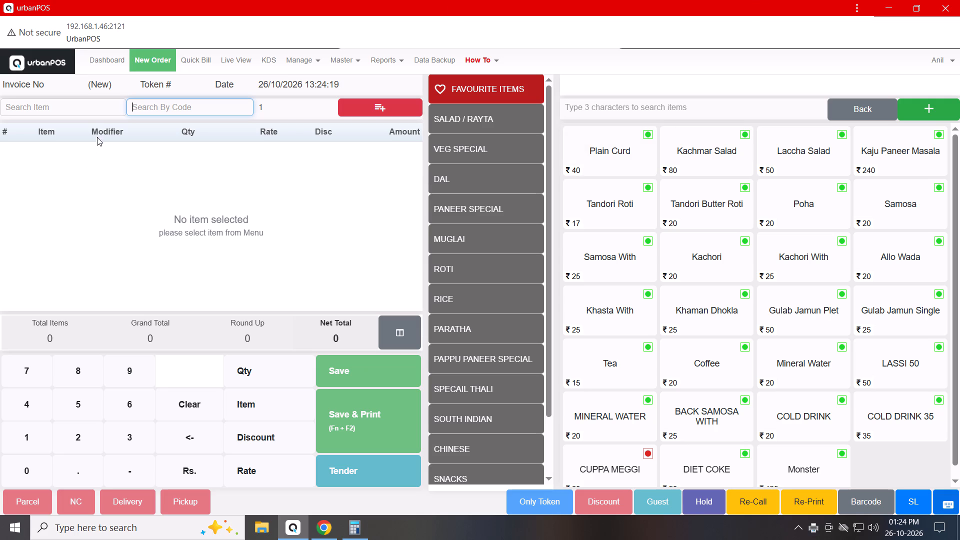
Bill one Tea by item code 1, and save and print the order.
key("1")
key("Return")
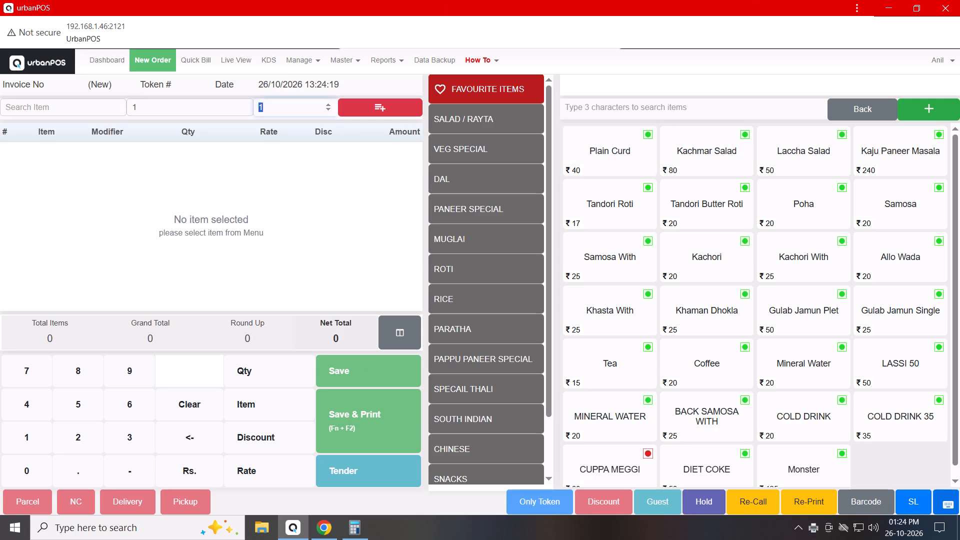
key("Return")
key("F2")
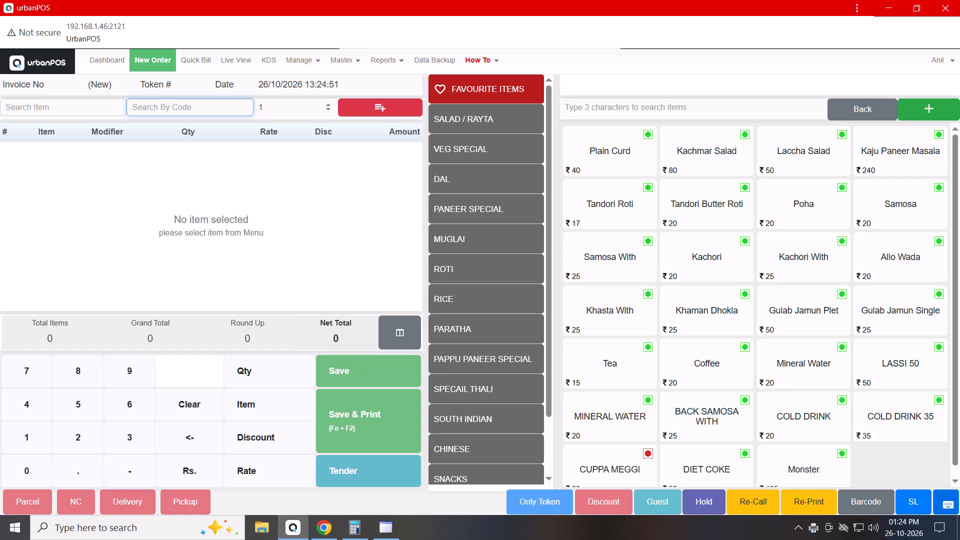
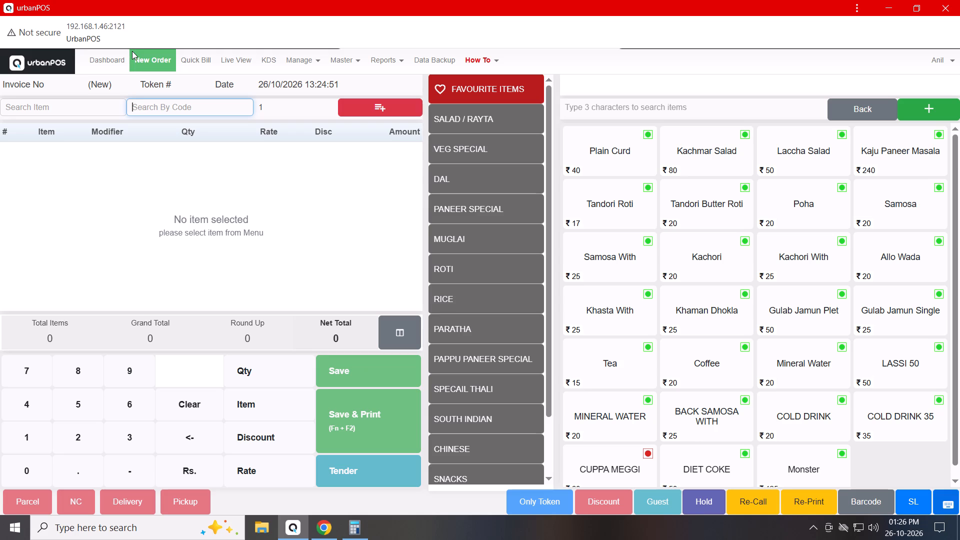
Bill one Tea by item code 1, and save and print the order.
key("1")
key("Return")
key("Return")
key("Return")
key("F2")
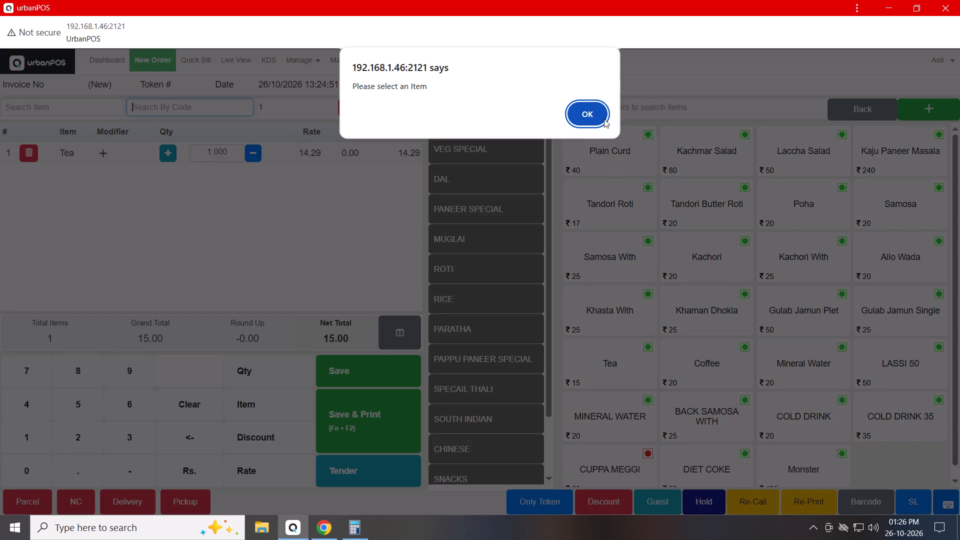
left_click(591, 115)
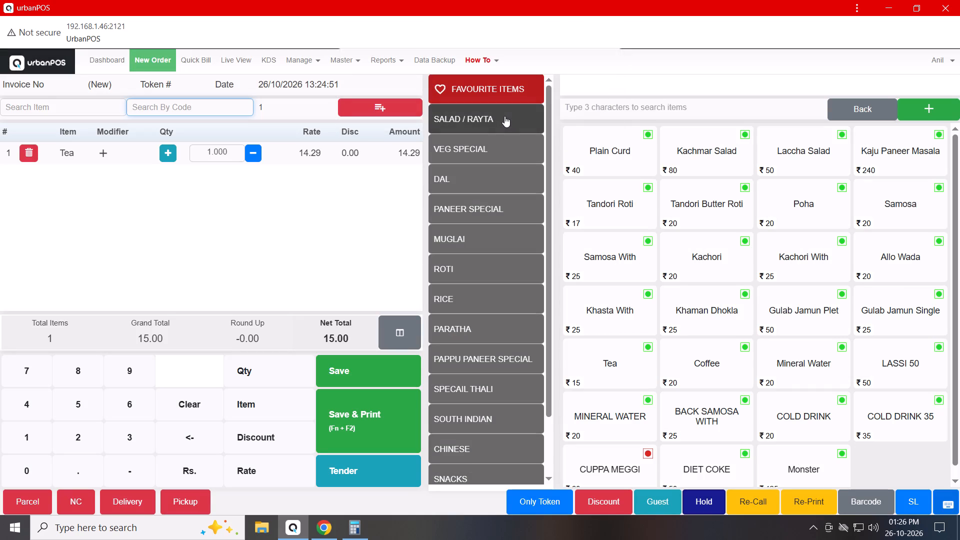
key("F2")
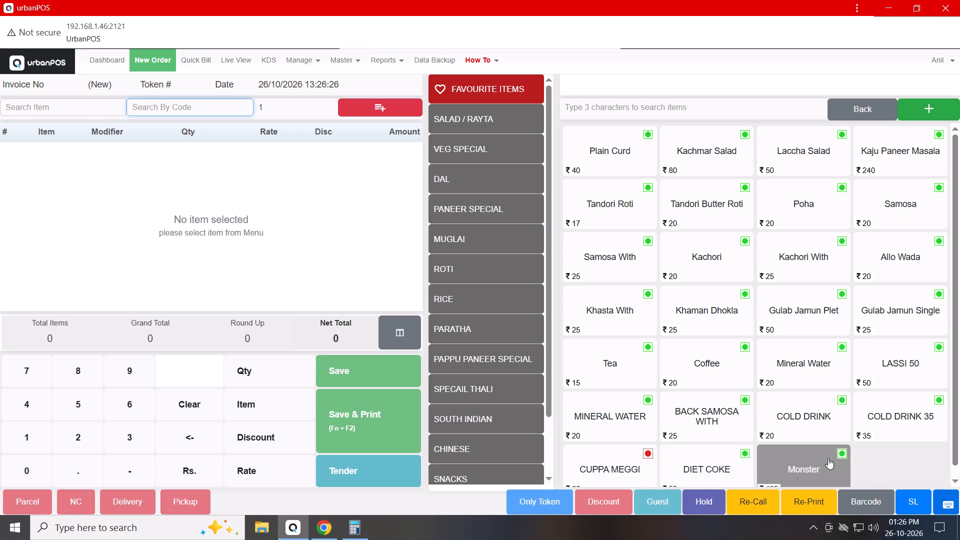
Bill two COLD DRINK at ₹20 from the favourite items, and save and print the order.
left_click(779, 430)
left_click(780, 426)
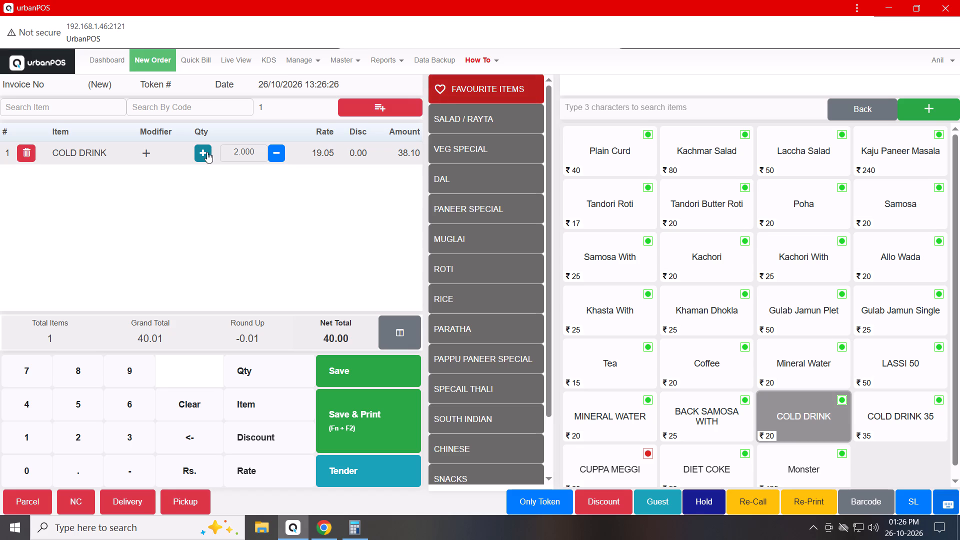
key("F2")
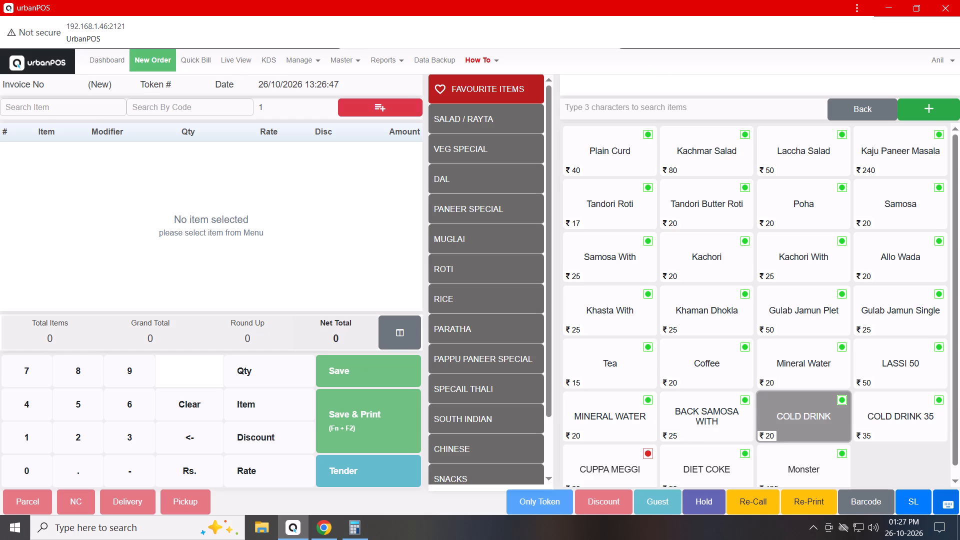
Bill 13 Kachori by item code 05, and save and print the order.
left_click(180, 109)
type("05")
key("Return")
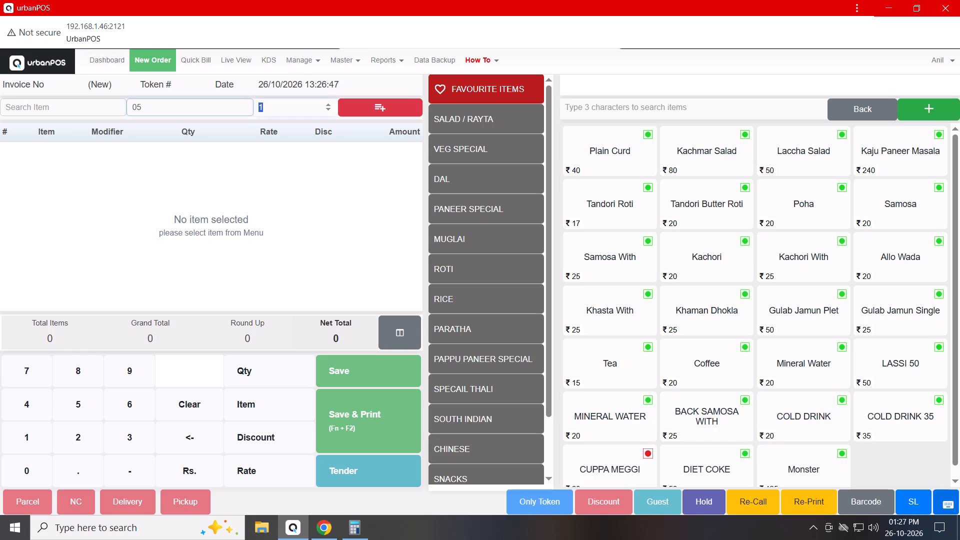
type("13")
key("Return")
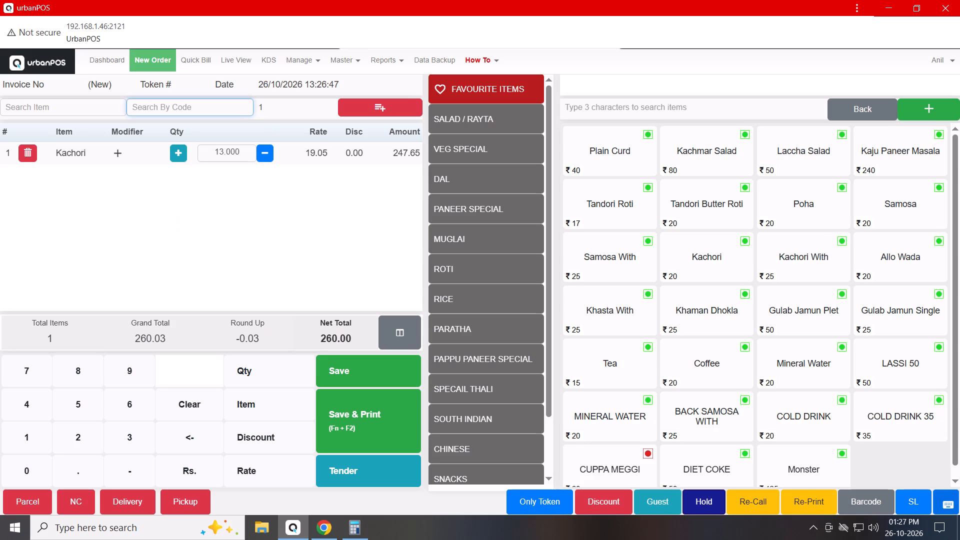
key("F2")
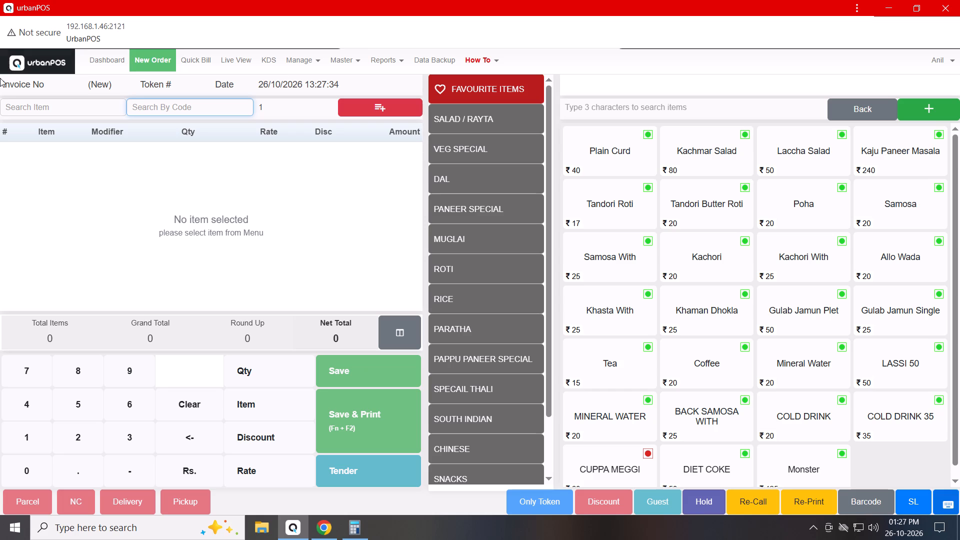
Bill three COLD DRINK at ₹20 from the favourite items, and save and print the order.
left_click(801, 416)
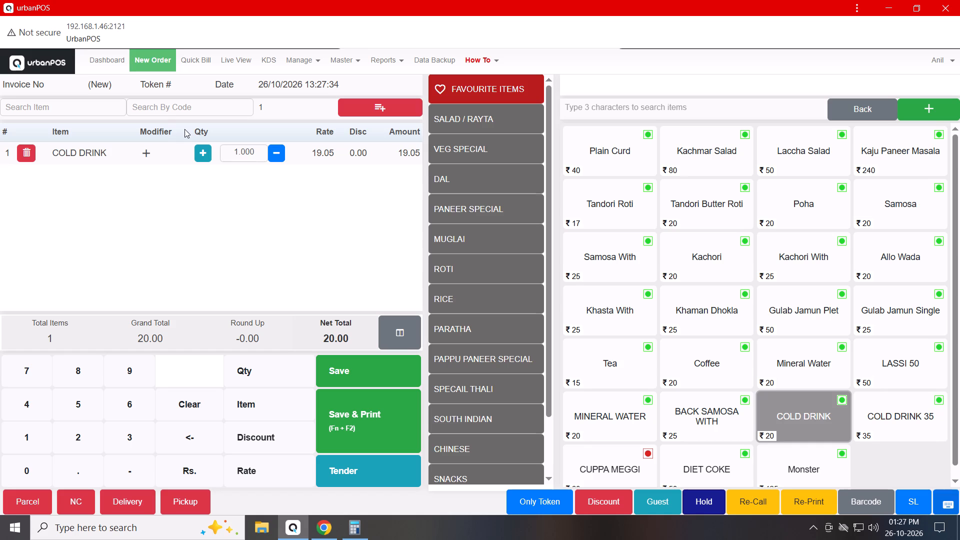
left_click(203, 151)
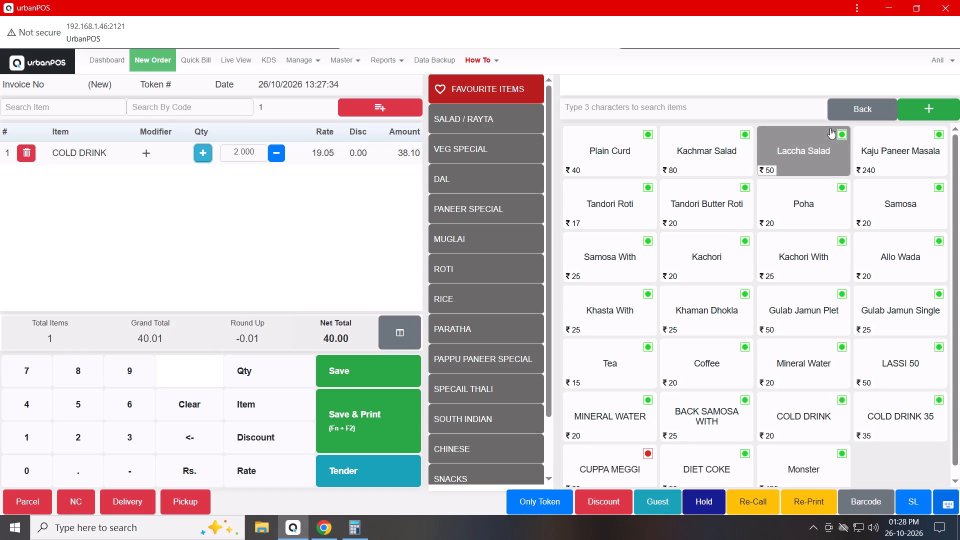
left_click(196, 153)
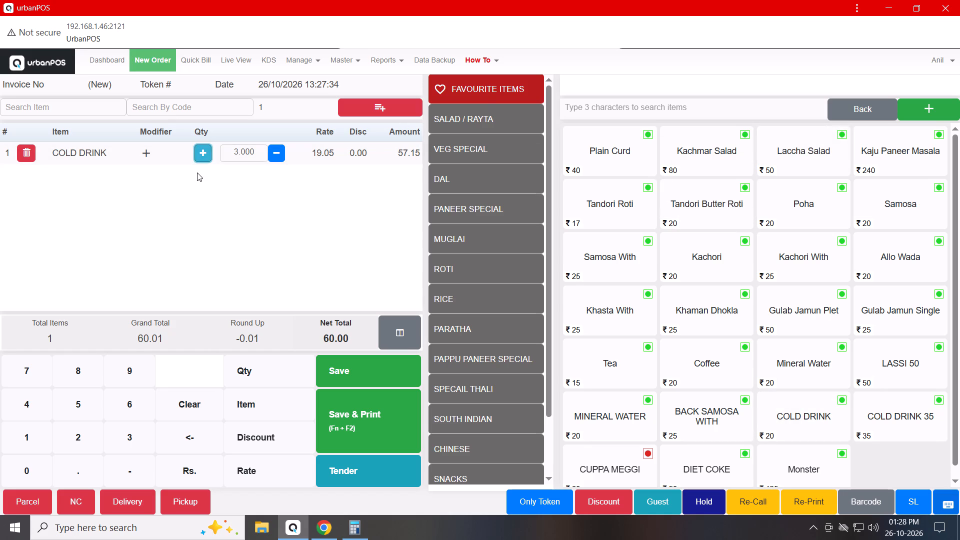
key("F2")
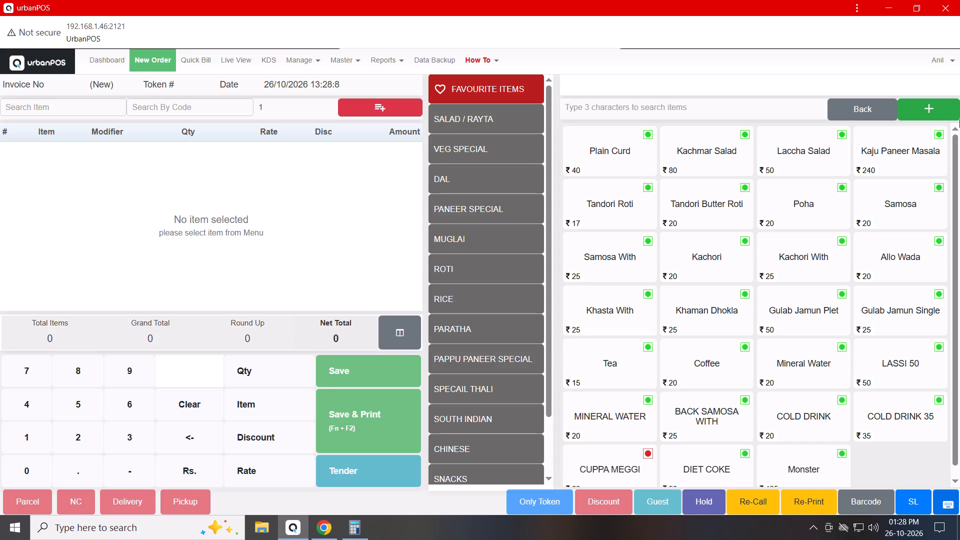
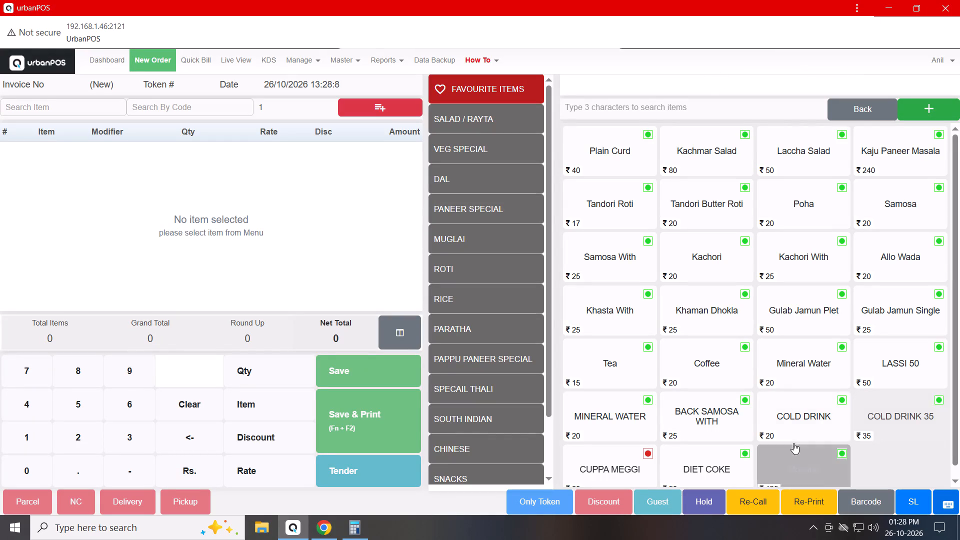
Bill one COLD DRINK at ₹20 from the favourite items, and save and print the order.
left_click(799, 422)
key("F2")
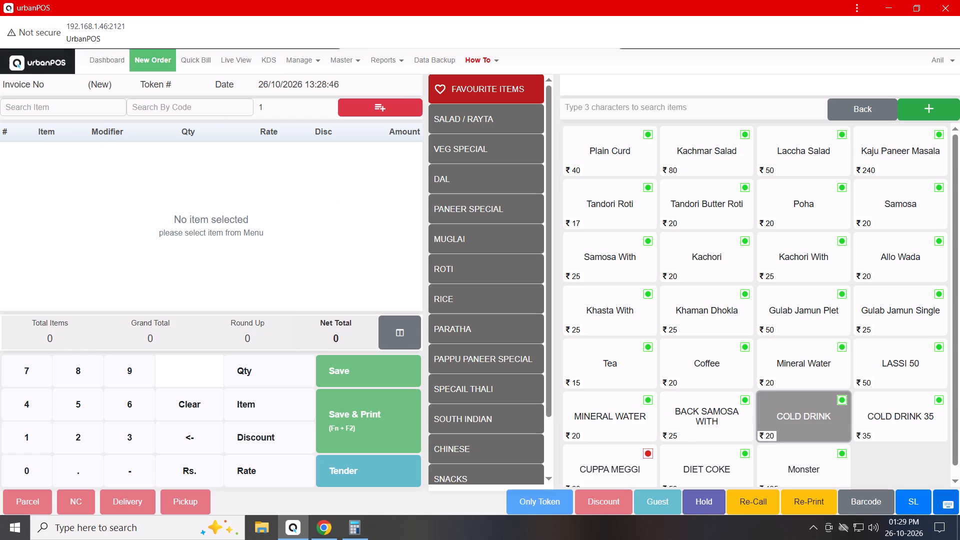
Bill two Tea by item code 1, and save and print the order.
left_click(137, 106)
key("1")
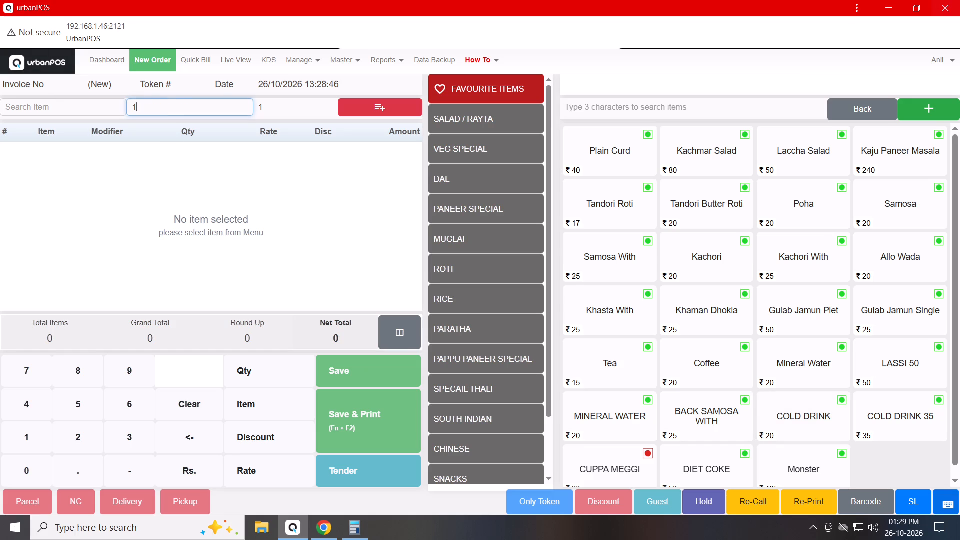
key("Return")
key("2")
key("Return")
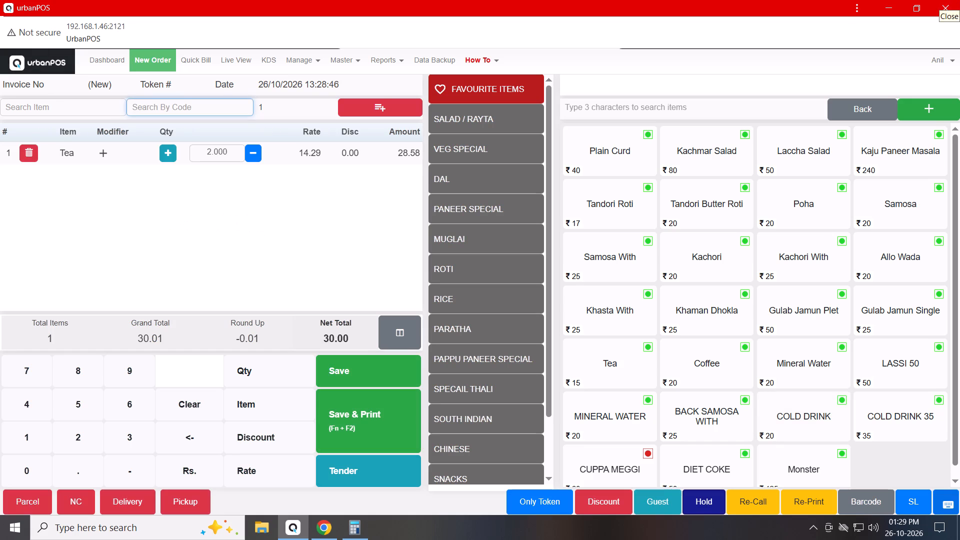
key("F2")
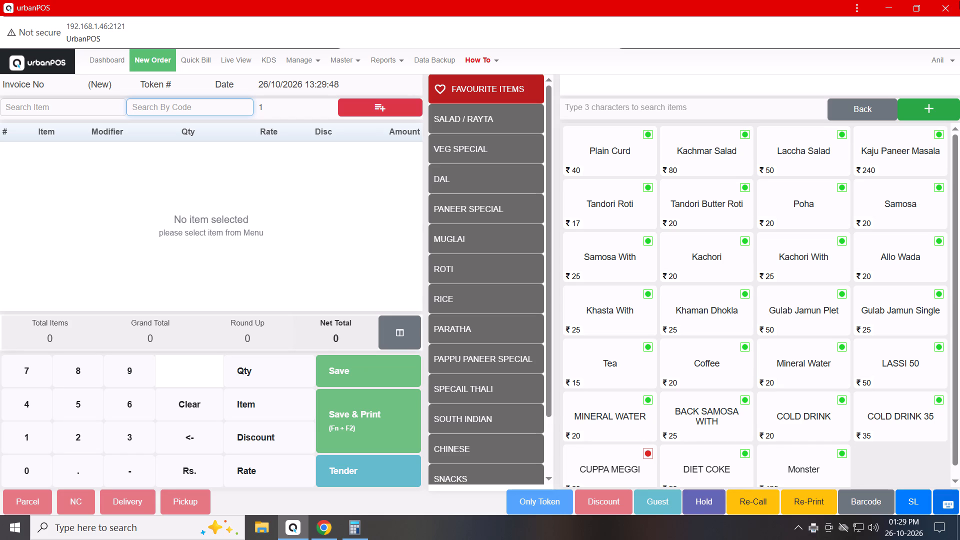
Bill one Tea by item code 1, and save and print the order.
key("1")
key("Return")
key("Return")
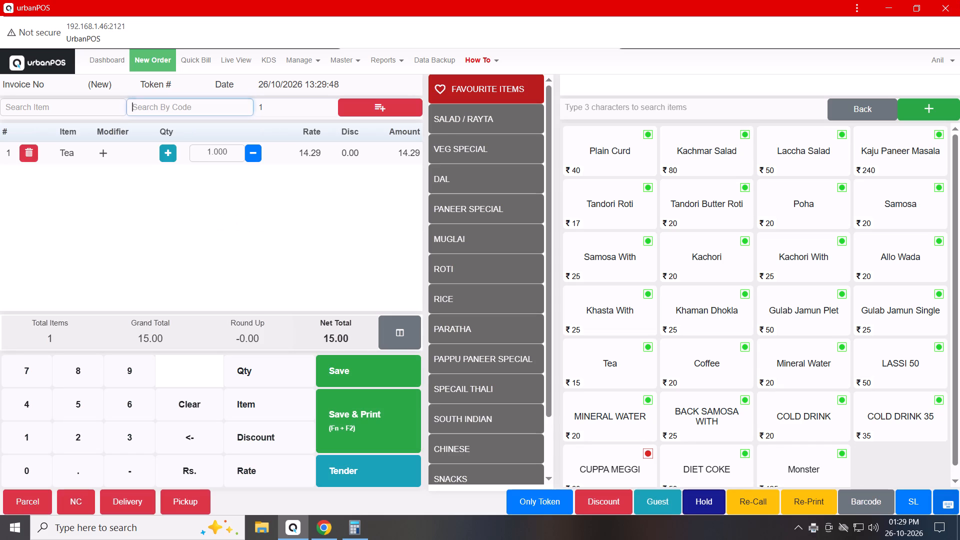
key("F2")
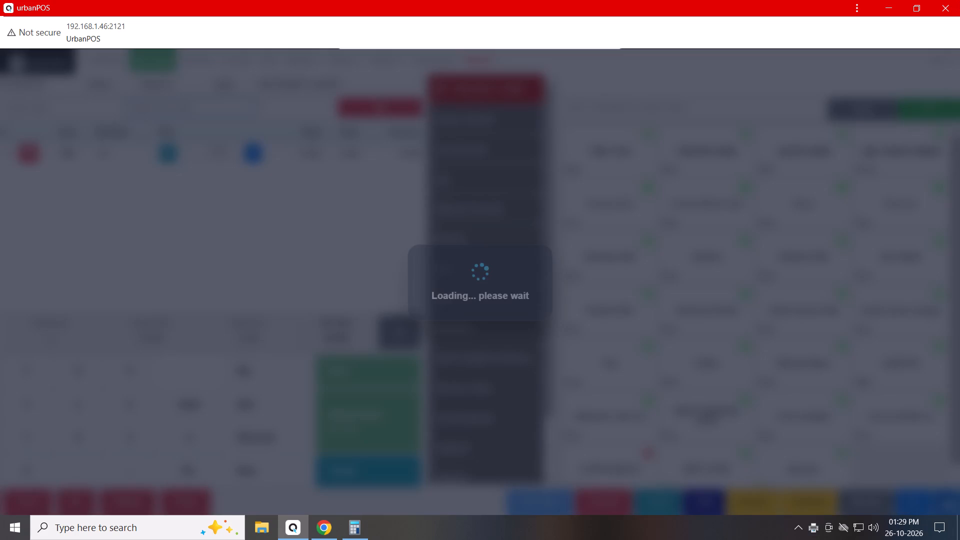
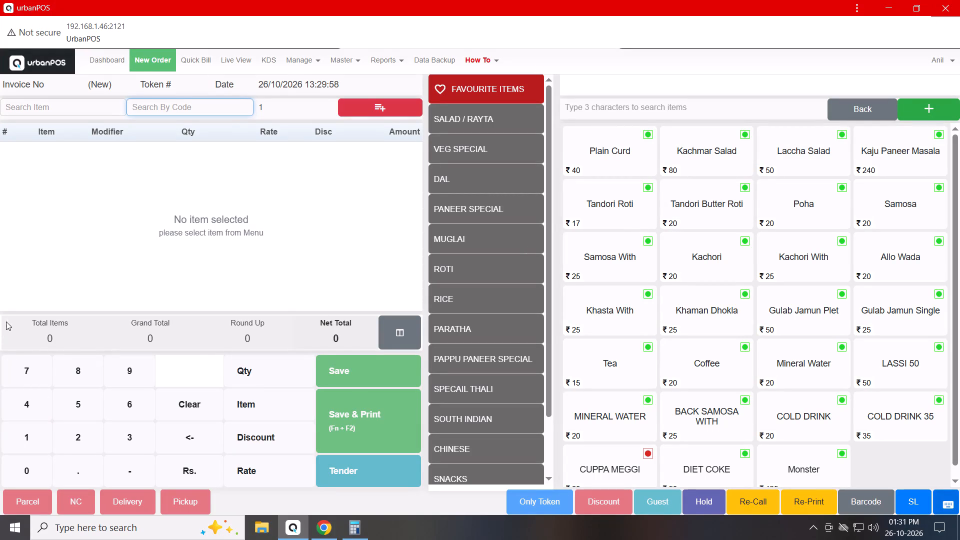
Bill one portion of the item with code 05, and save and print the order.
type("05")
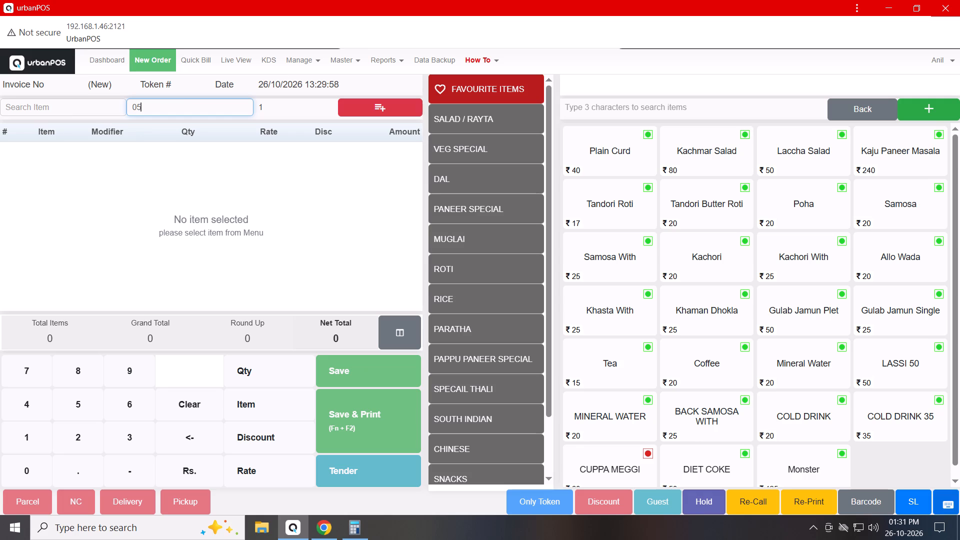
key("Return")
key("Return")
key("F2")
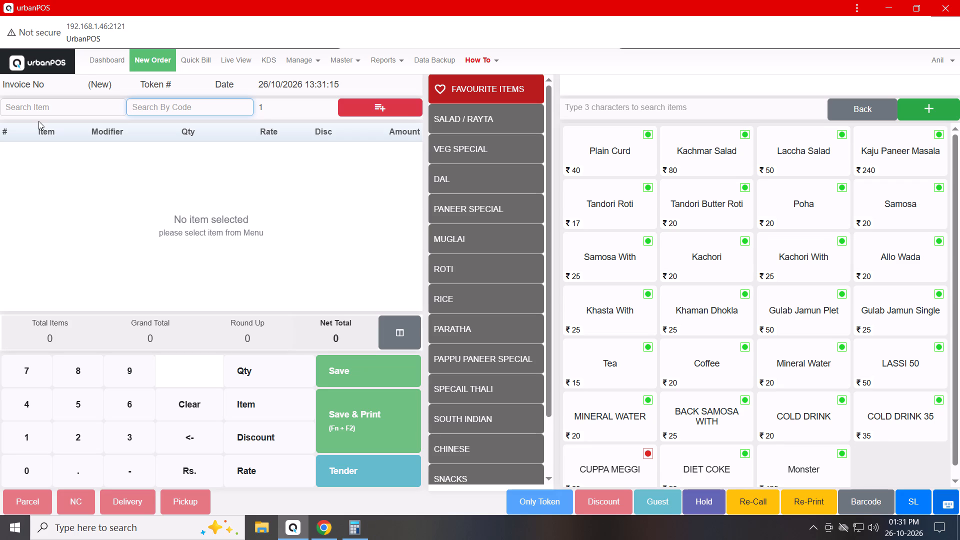
Bill one Kachori With by item code 06, and save and print the order.
type("06")
key("Return")
key("Return")
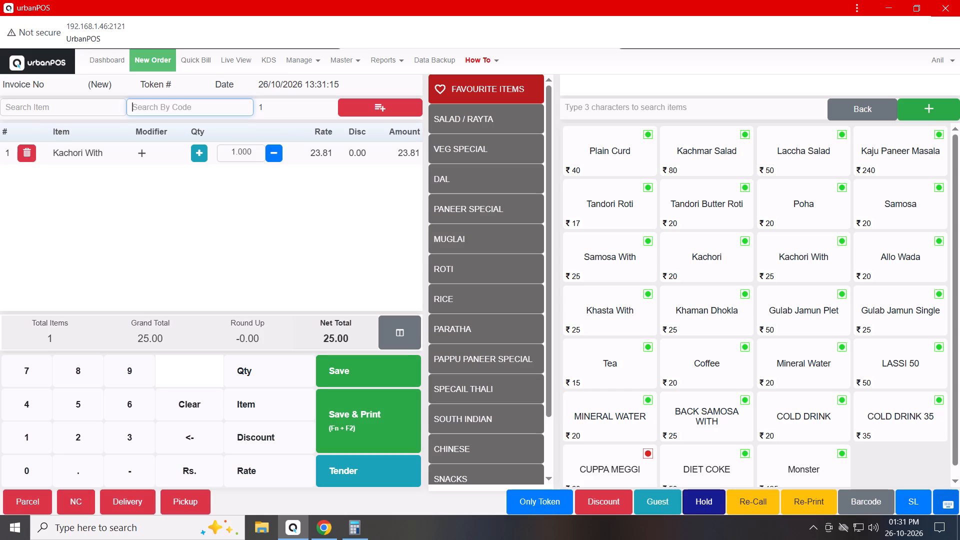
key("F2")
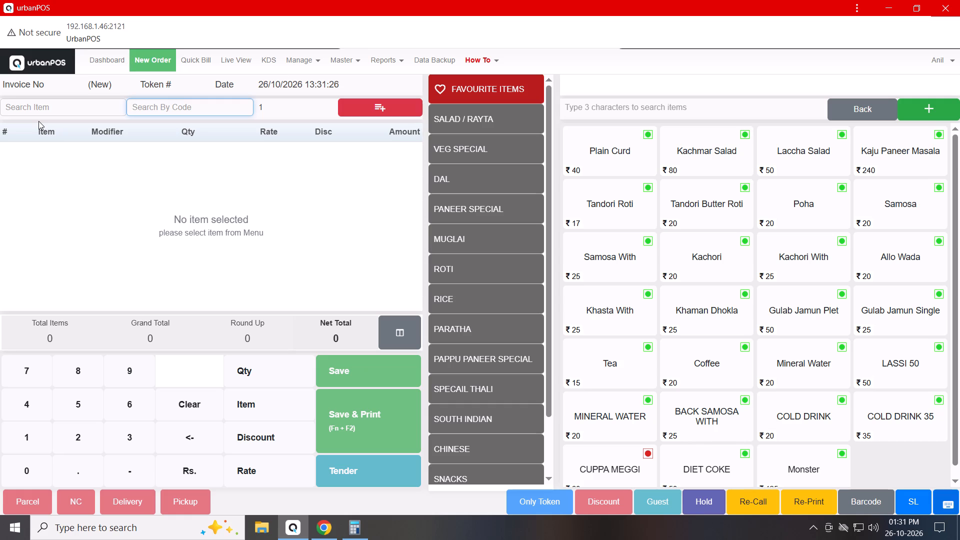
Bill one Tea by item code 1, and save and print the order.
key("1")
key("Return")
key("Return")
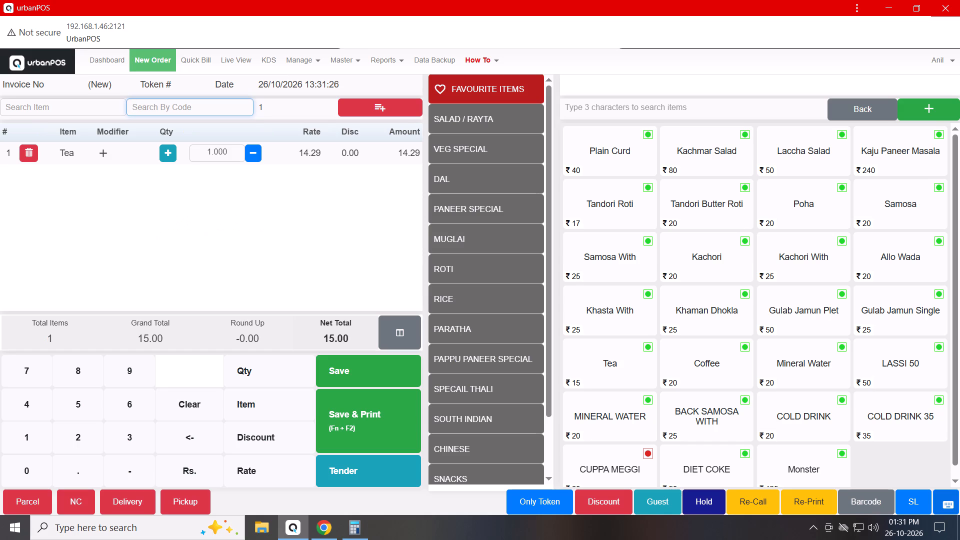
key("F2")
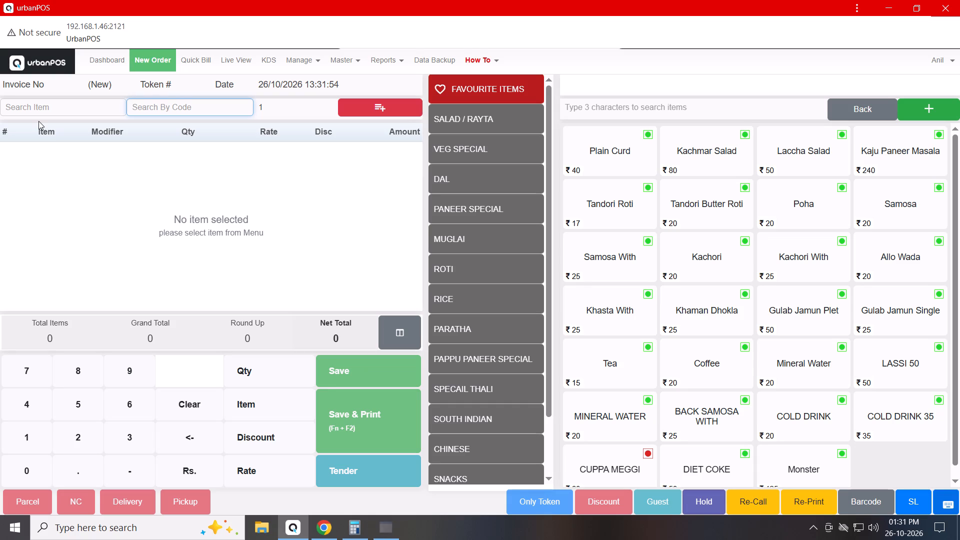
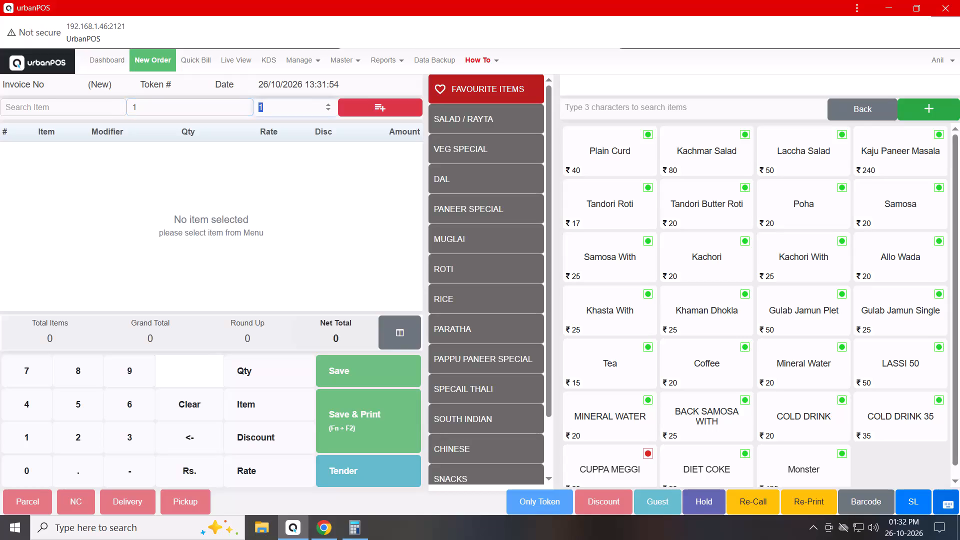
Add the entered item code 1, one Tea, to the order, and save and print the bill.
key("Return")
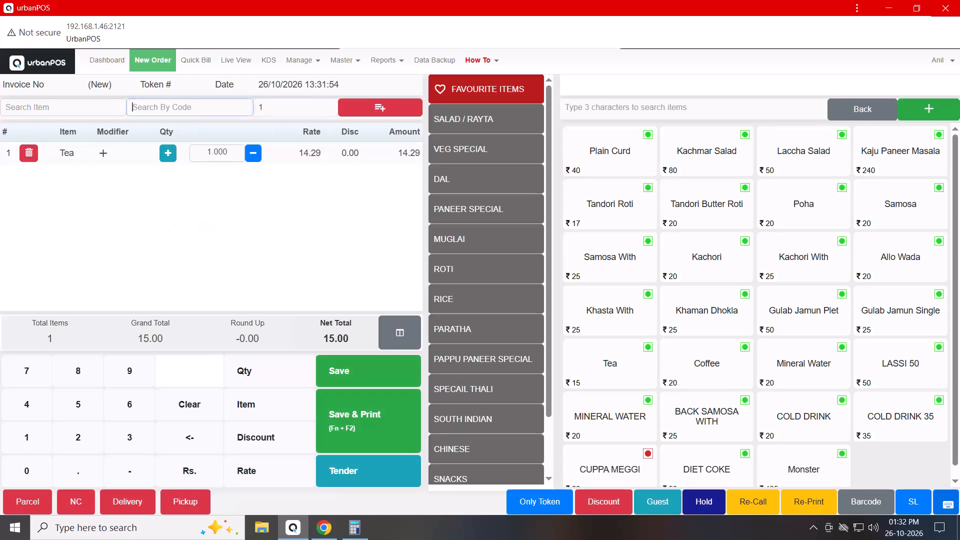
key("F2")
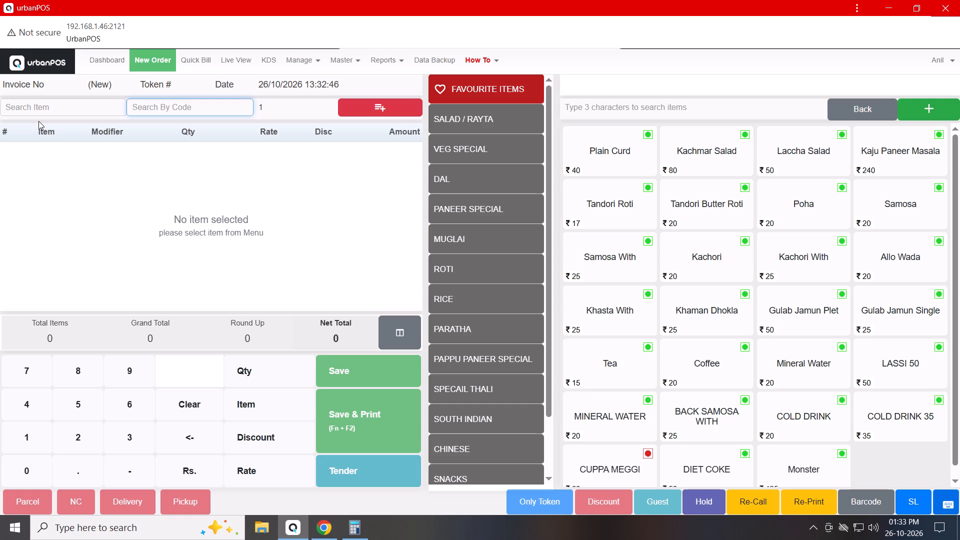
Bill one COLD DRINK priced ₹20 from the favourite items, and save and print the order.
left_click(817, 409)
key("F2")
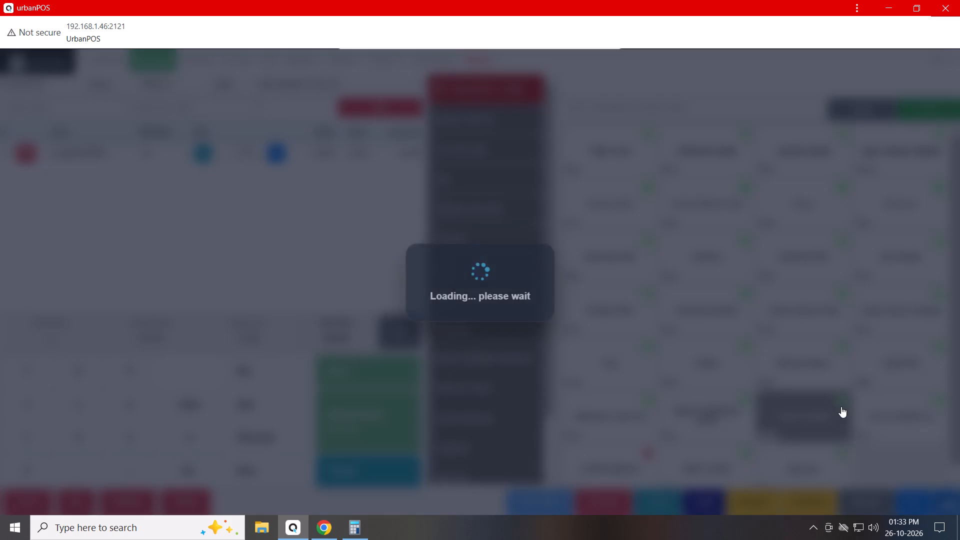
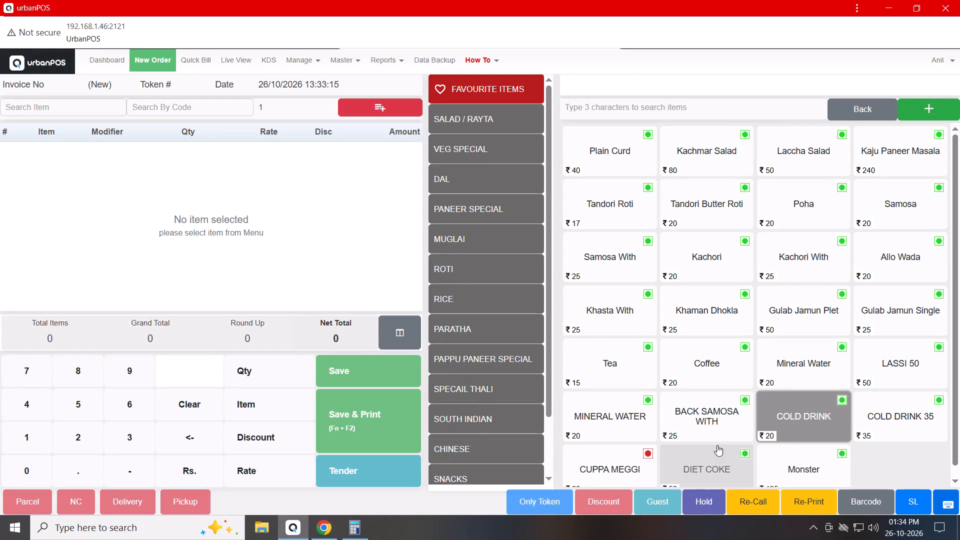
Bill one BACK SAMOSA WITH priced ₹25 from the favourite items, and save and print the order.
left_click(718, 421)
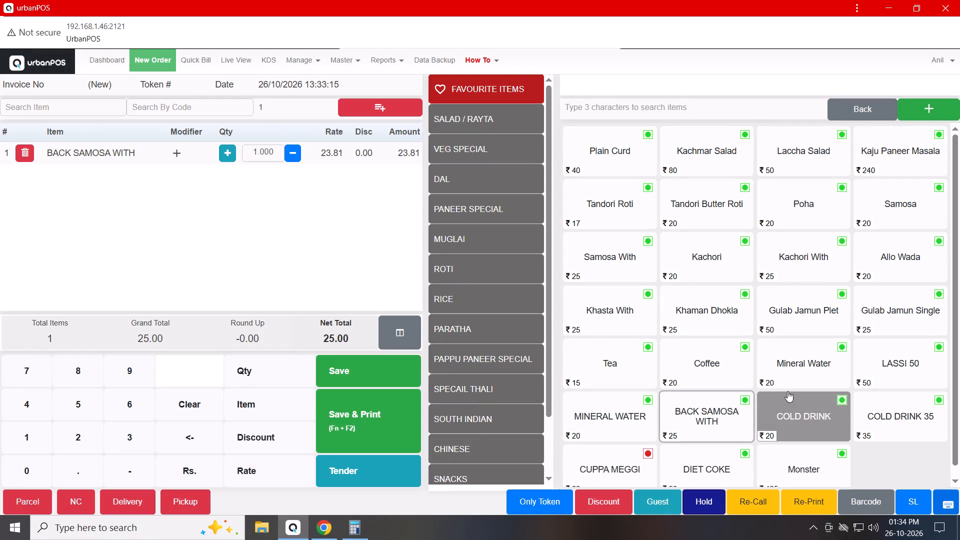
key("F2")
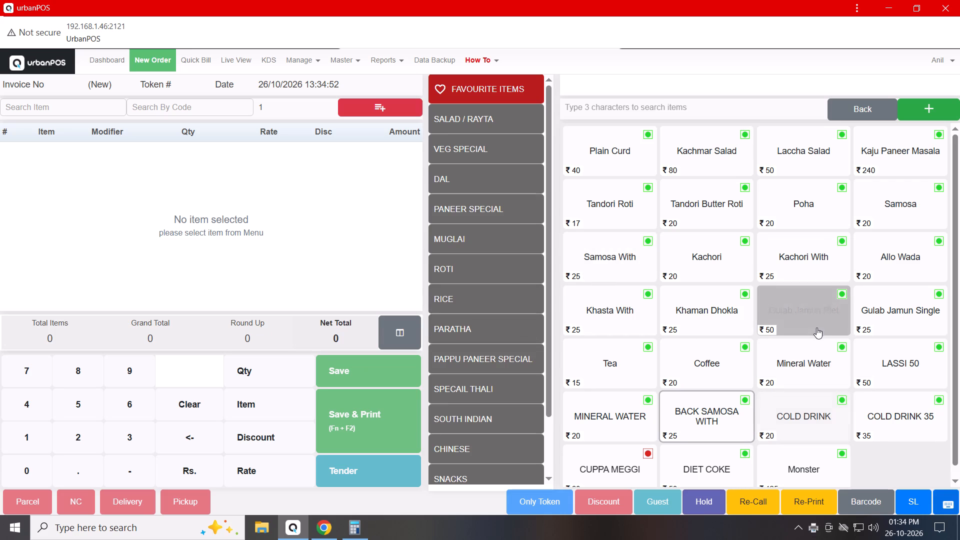
Bill another customer's BACK SAMOSA WITH priced ₹25 as a separate order, and save and print it.
left_click(700, 431)
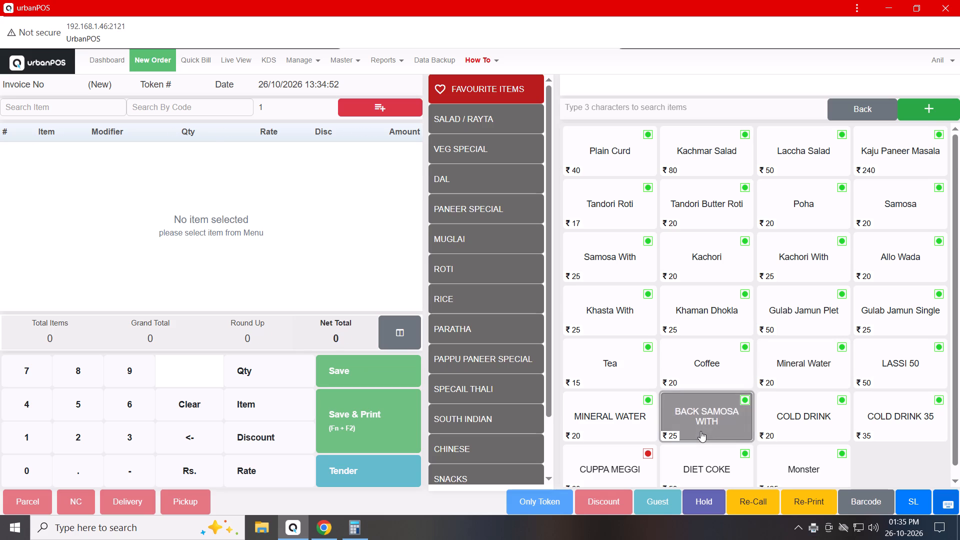
key("F2")
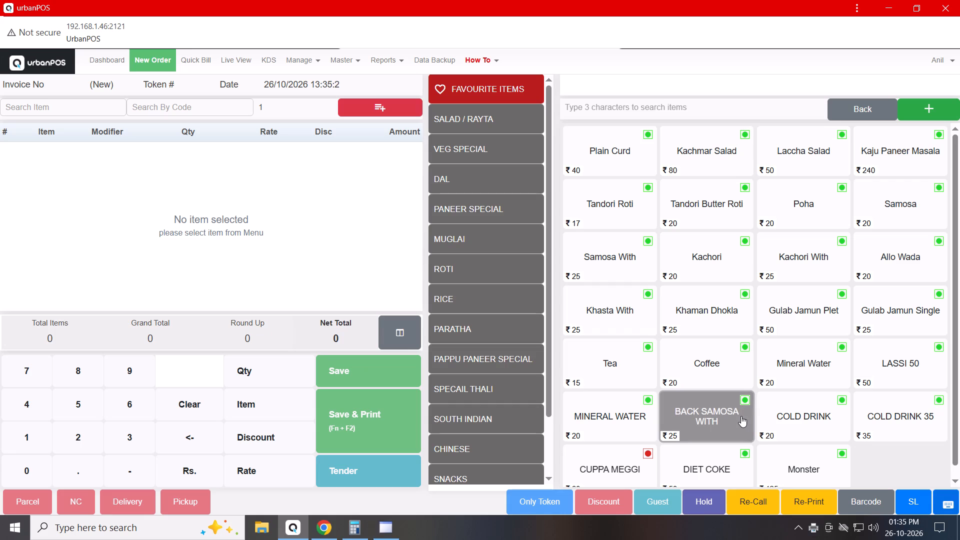
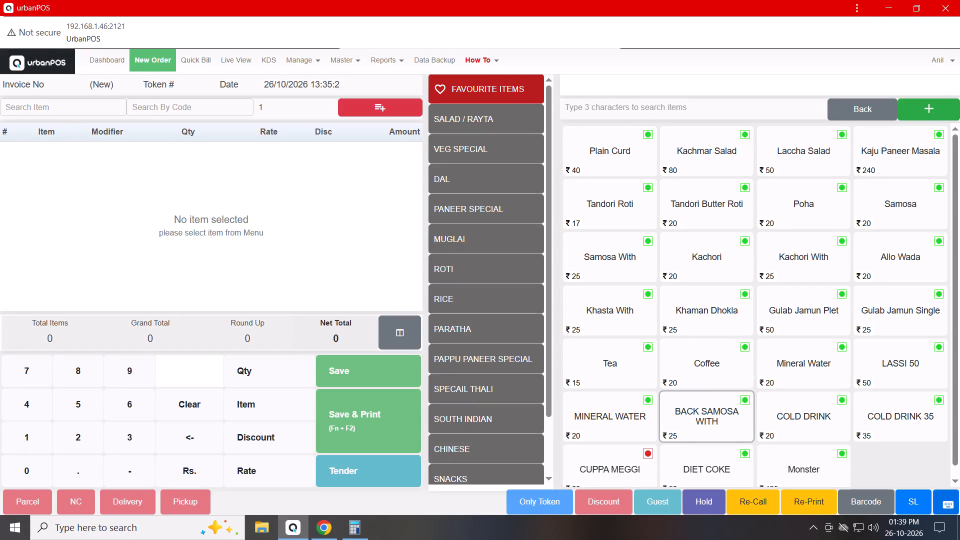
Bill one Tea by entering item code 1 with quantity 1, and save and print the order.
left_click(149, 108)
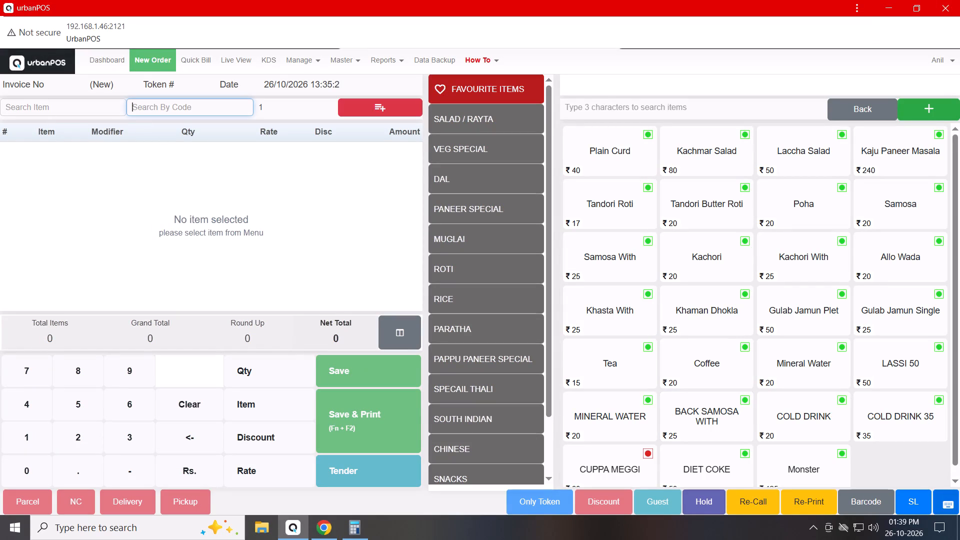
key("1")
key("Return")
key("Return")
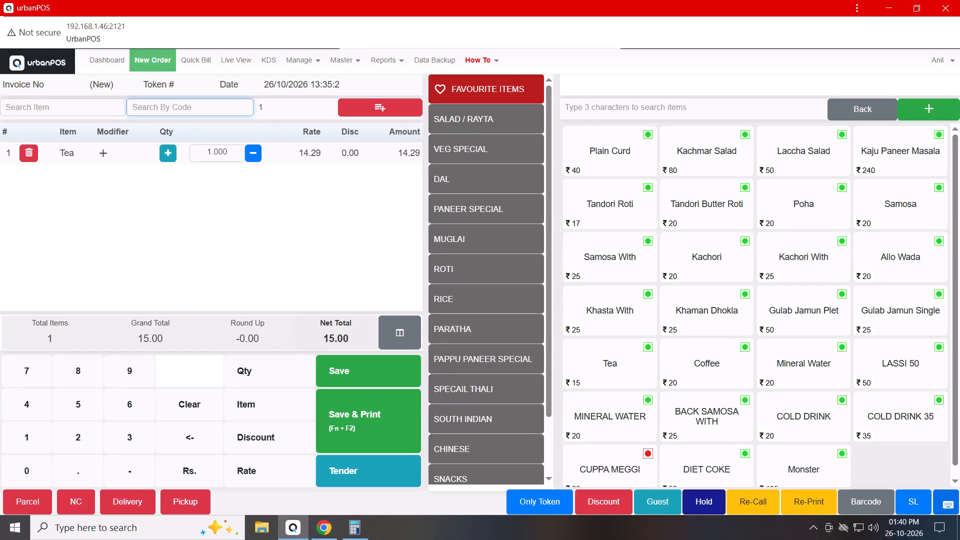
key("F2")
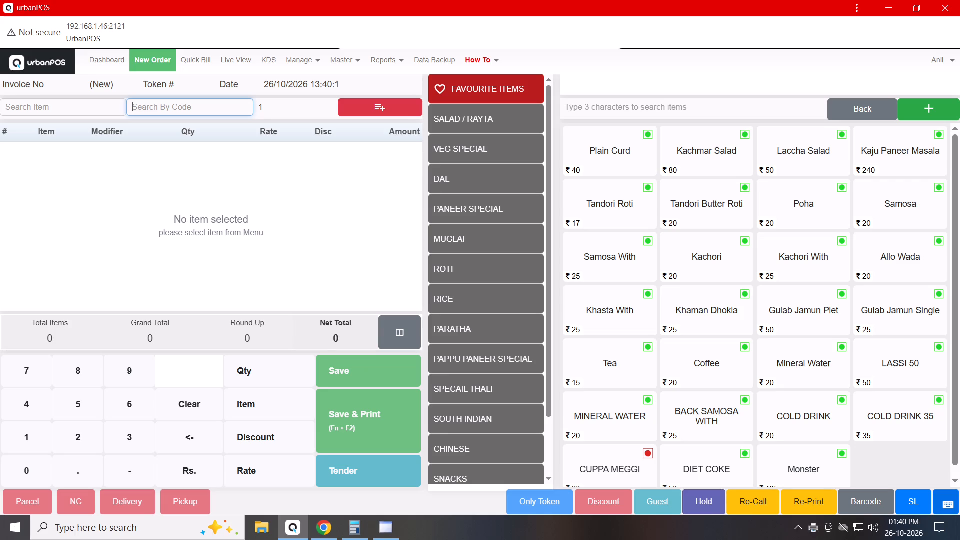
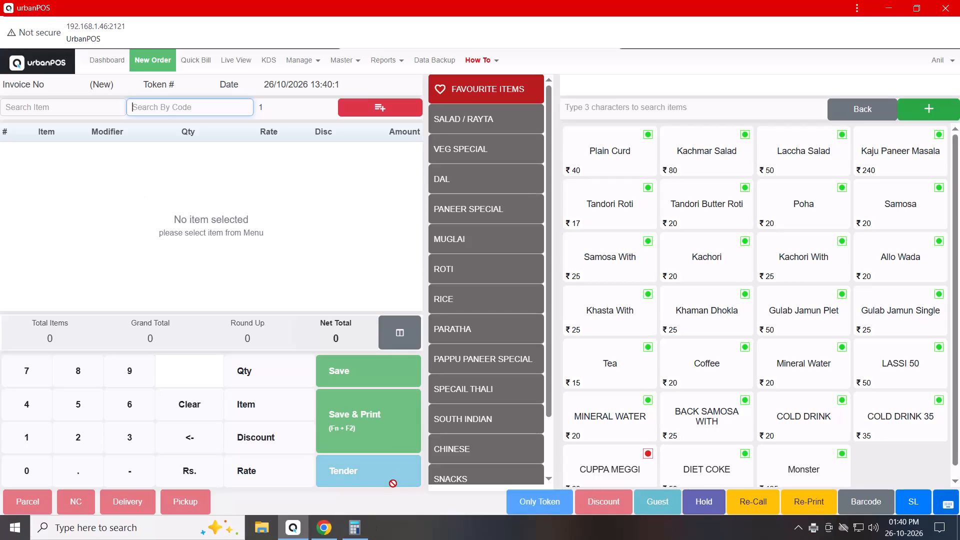
Add one Kachori to the new order by entering item code 05 with quantity 1.
type("05")
key("Return")
key("Return")
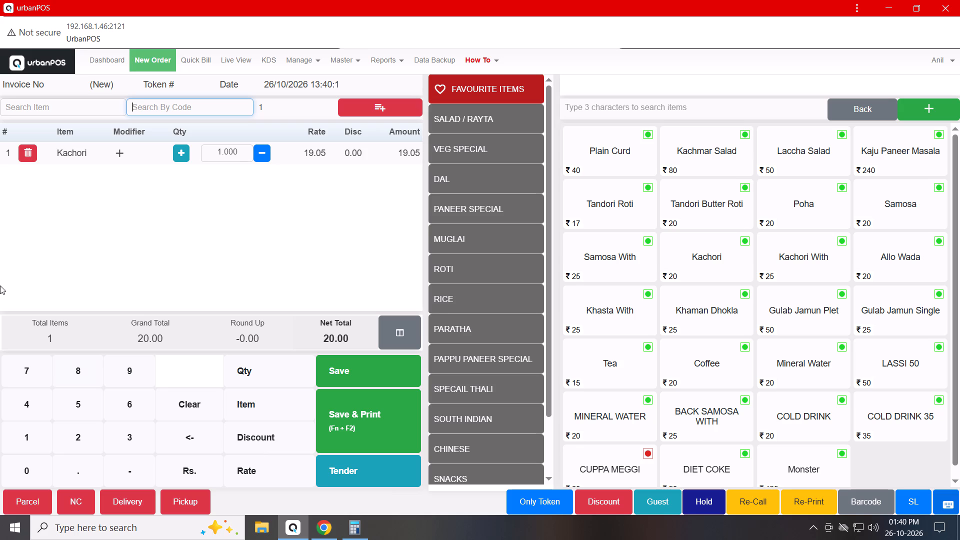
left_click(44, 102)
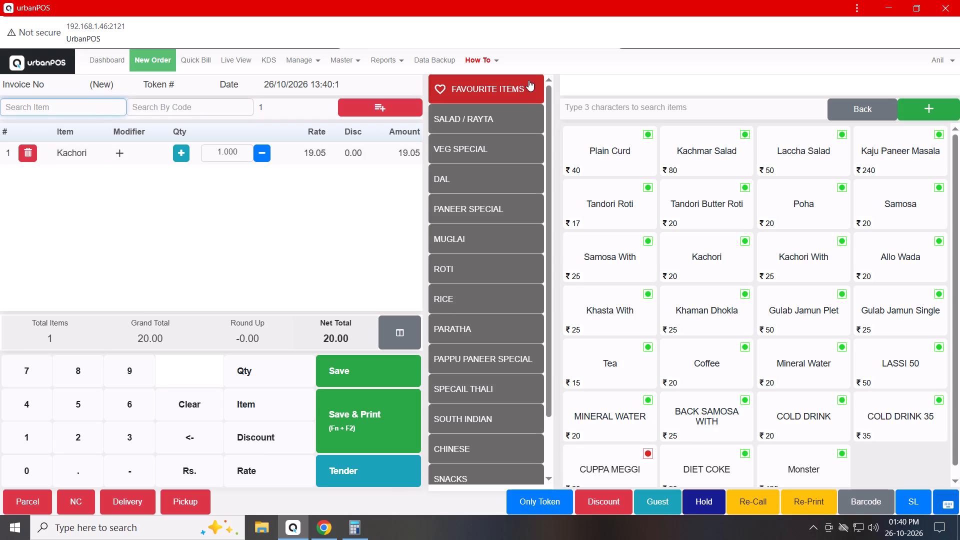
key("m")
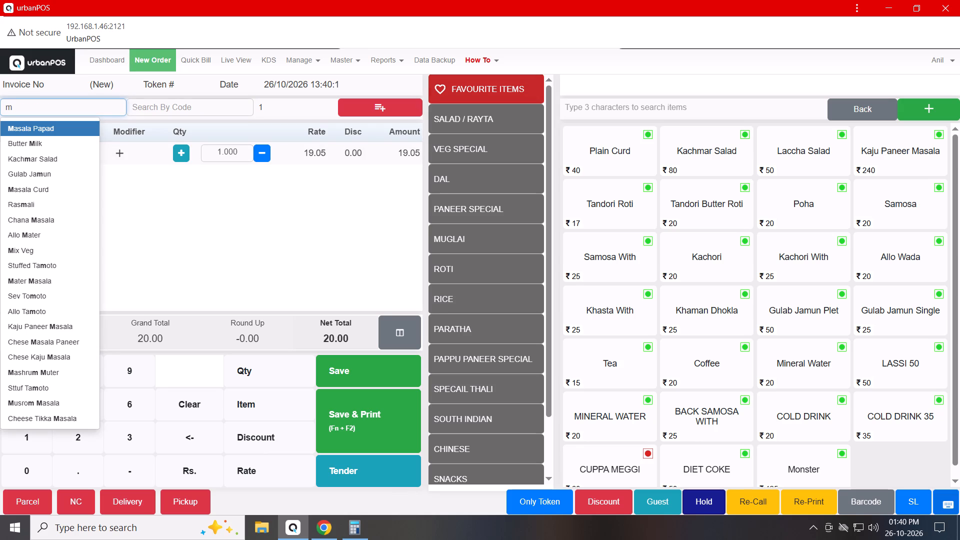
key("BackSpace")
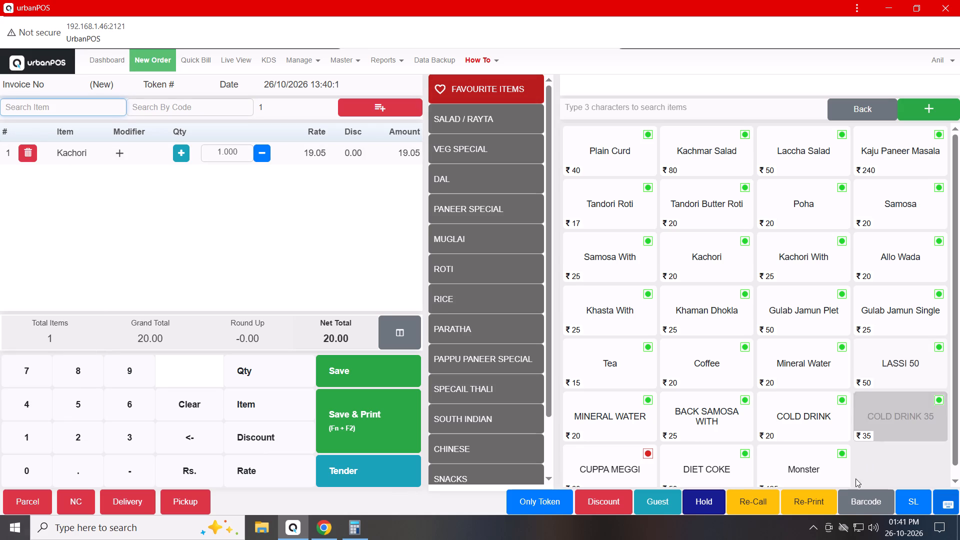
Add one Gulab Jamun Single from the favourite items to the Kachori order, and save and print the bill.
left_click(918, 310)
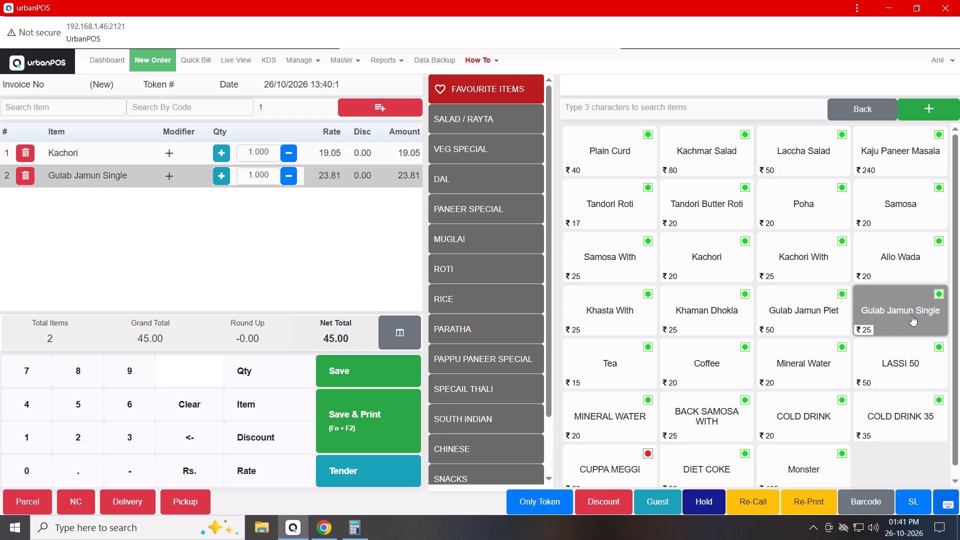
key("F2")
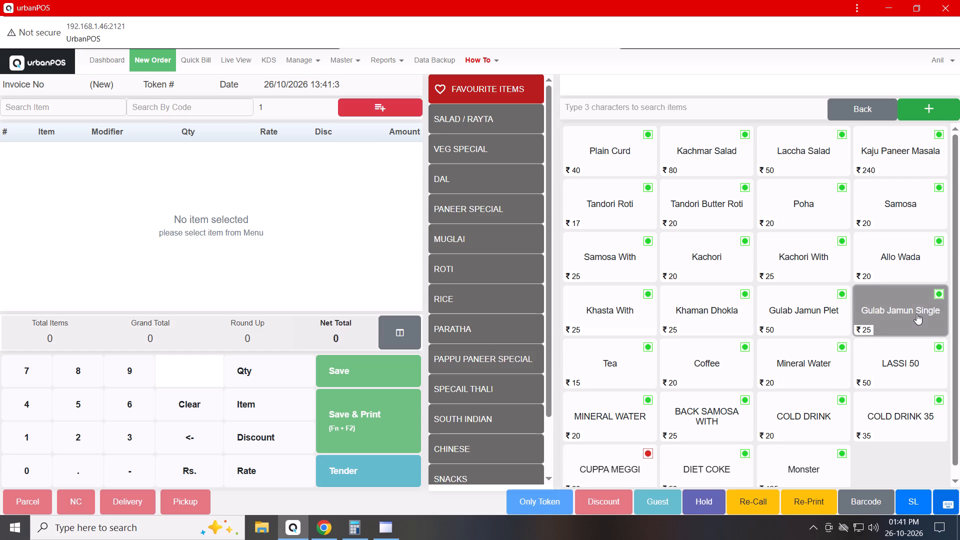
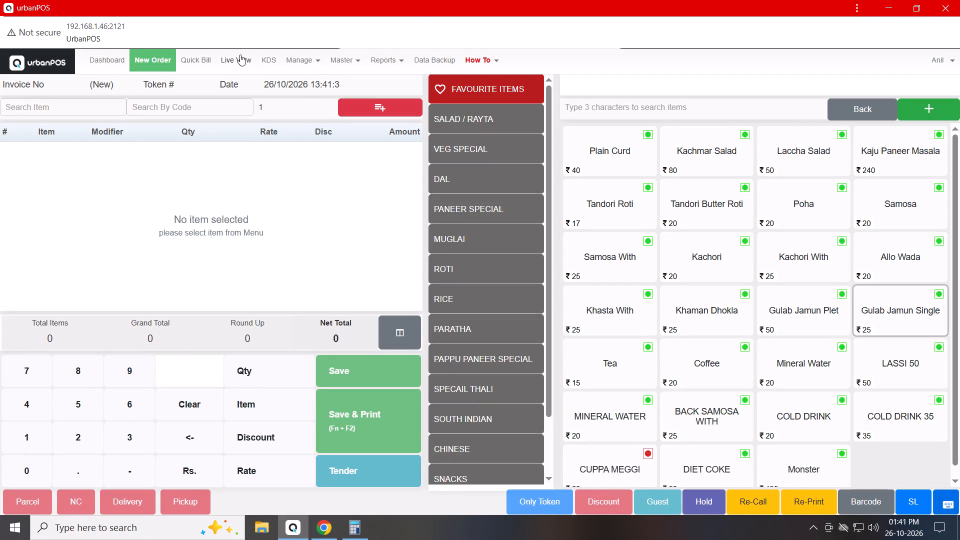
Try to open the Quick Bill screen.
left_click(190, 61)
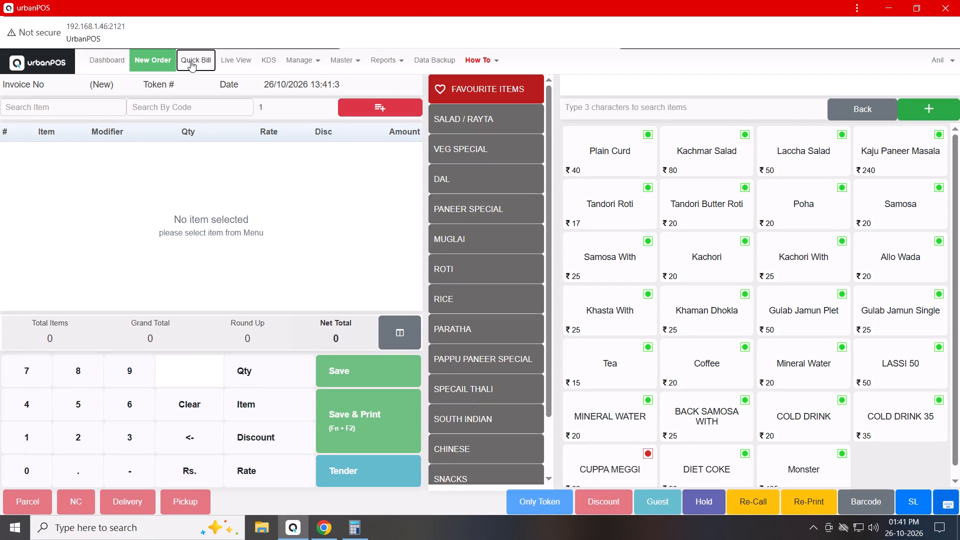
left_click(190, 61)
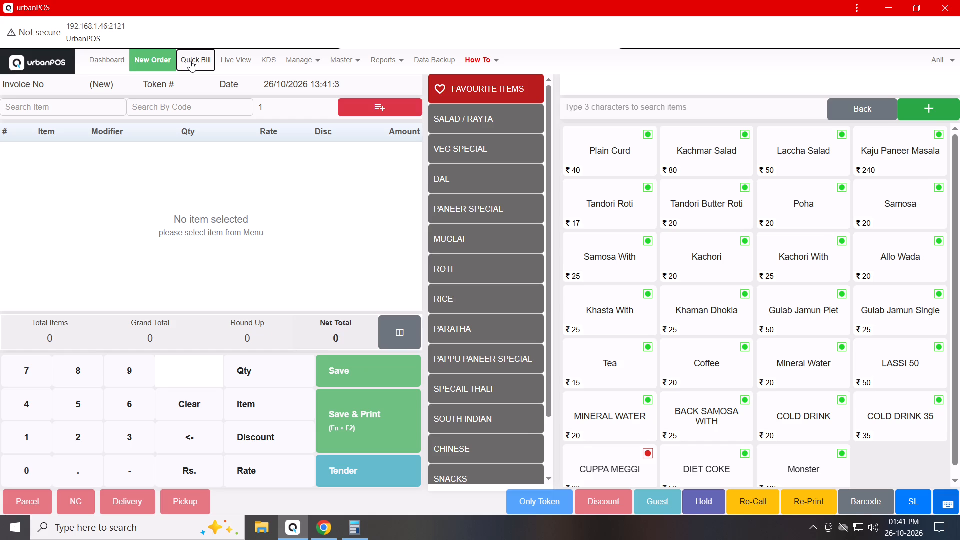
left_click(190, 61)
Generate the detailed Periodical Collection Report for 26/10/2026, covering all users and invoice types.
left_click(391, 59)
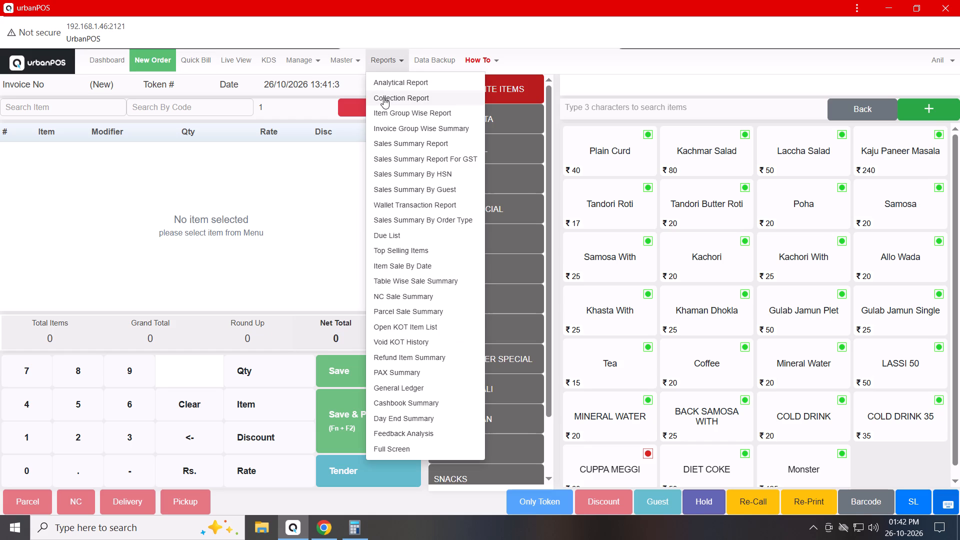
left_click(383, 97)
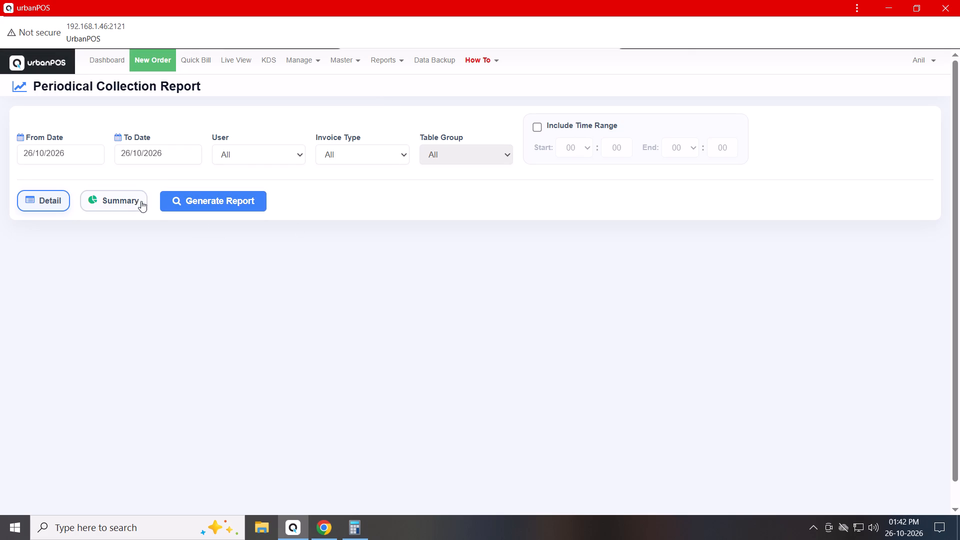
left_click(210, 198)
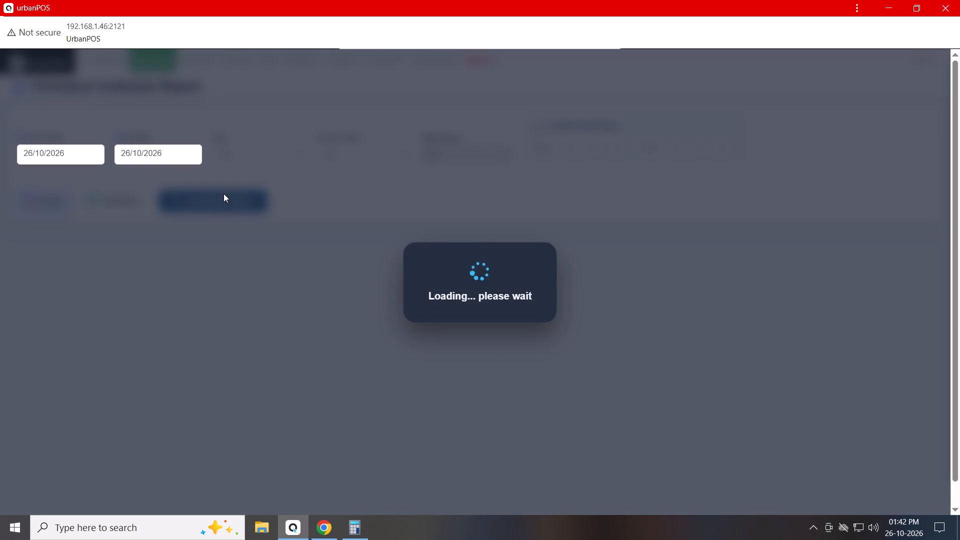
left_click(285, 120)
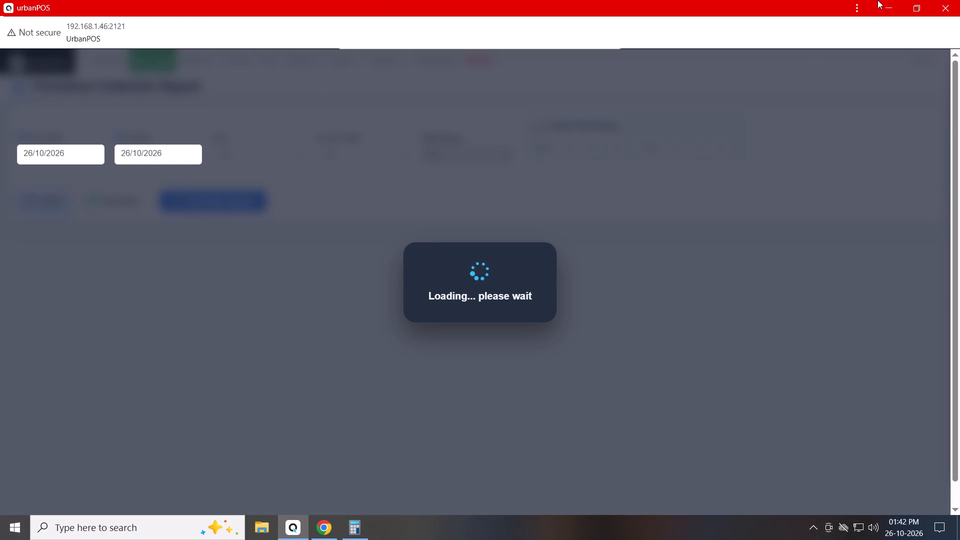
scroll(959, 227, "down", 5)
scroll(953, 231, "up", 4)
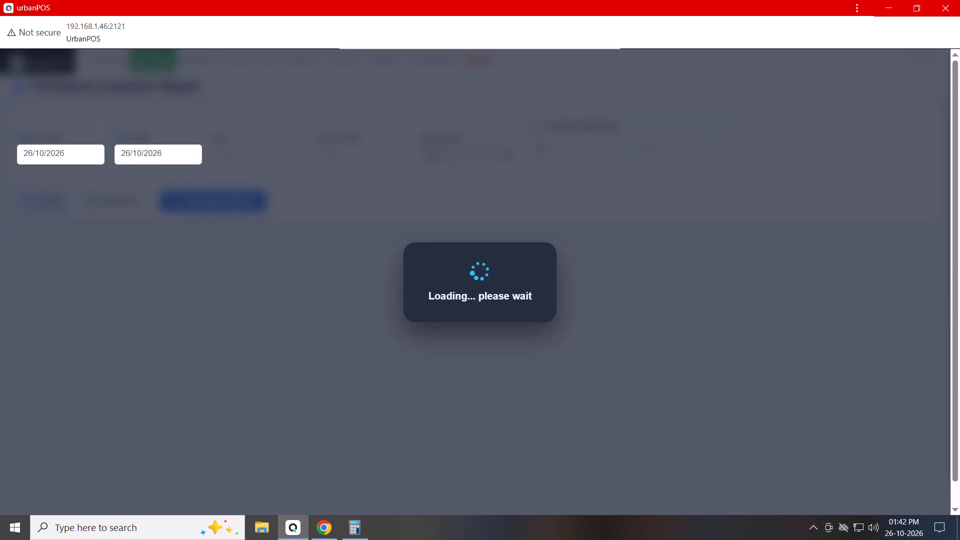
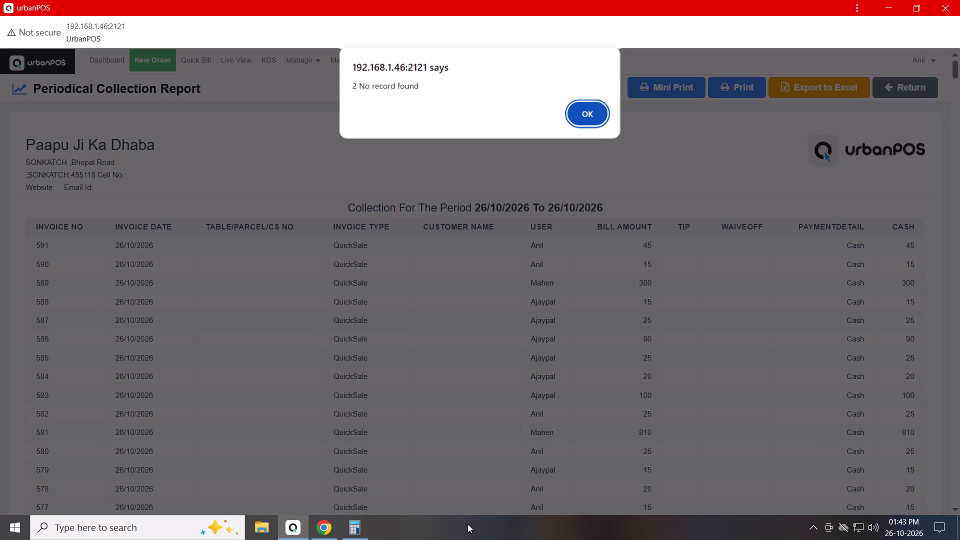
Dismiss the message over the collection report and open the Quick Bill screen for a new invoice.
key("Return")
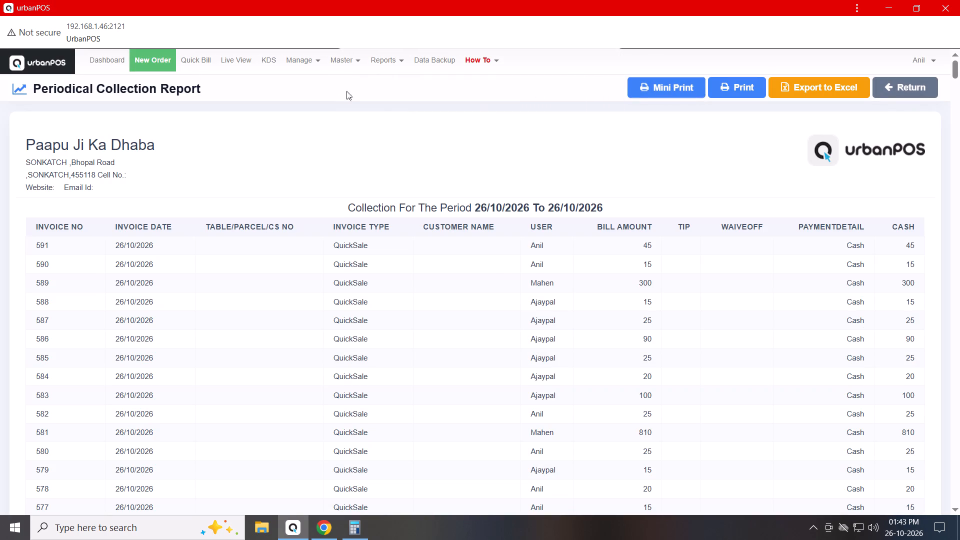
left_click(201, 63)
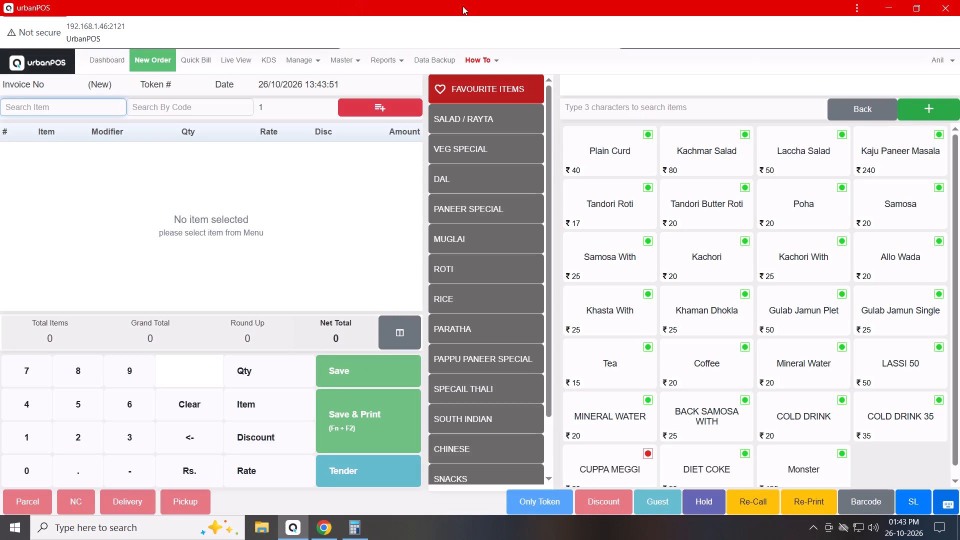
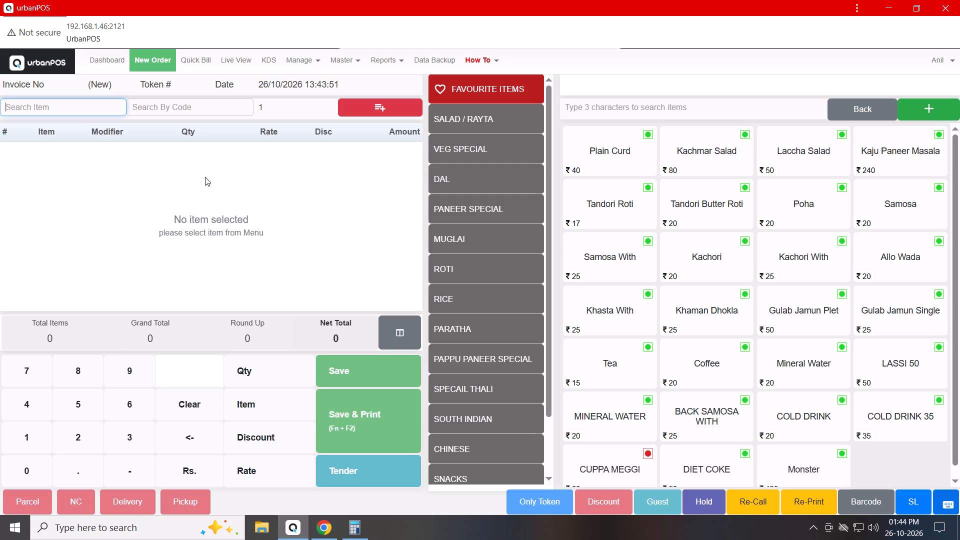
Bill three Poha using item code 02, and save and print the invoice.
left_click(195, 107)
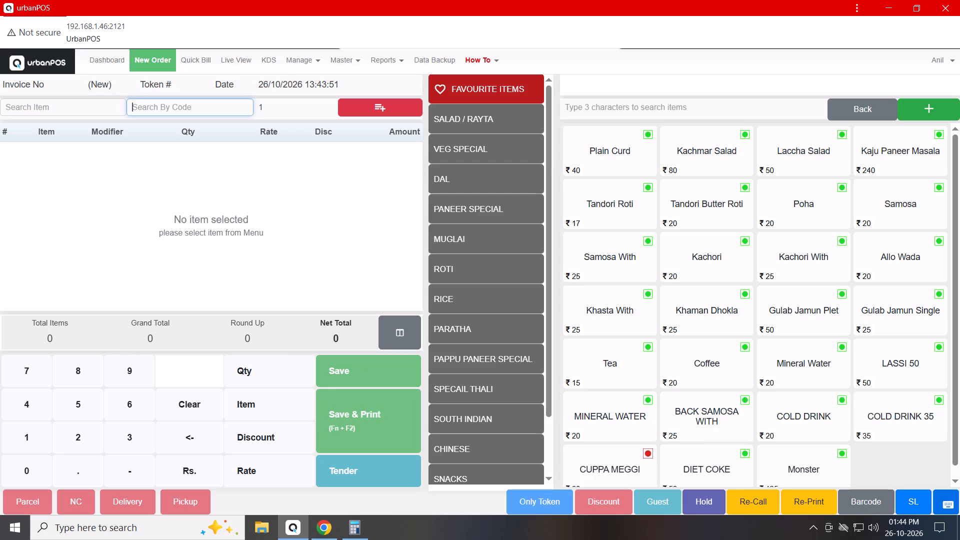
key("0")
key("2")
key("Return")
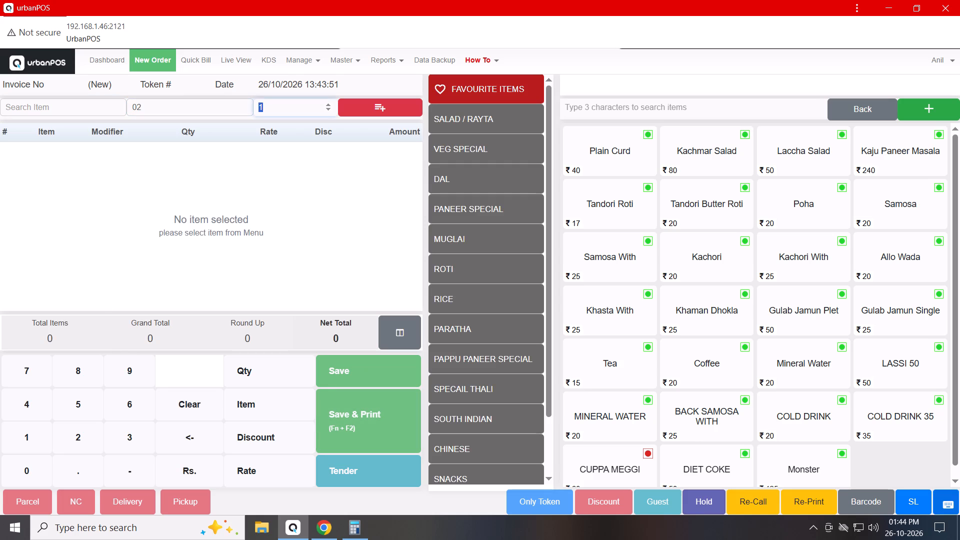
key("3")
key("Return")
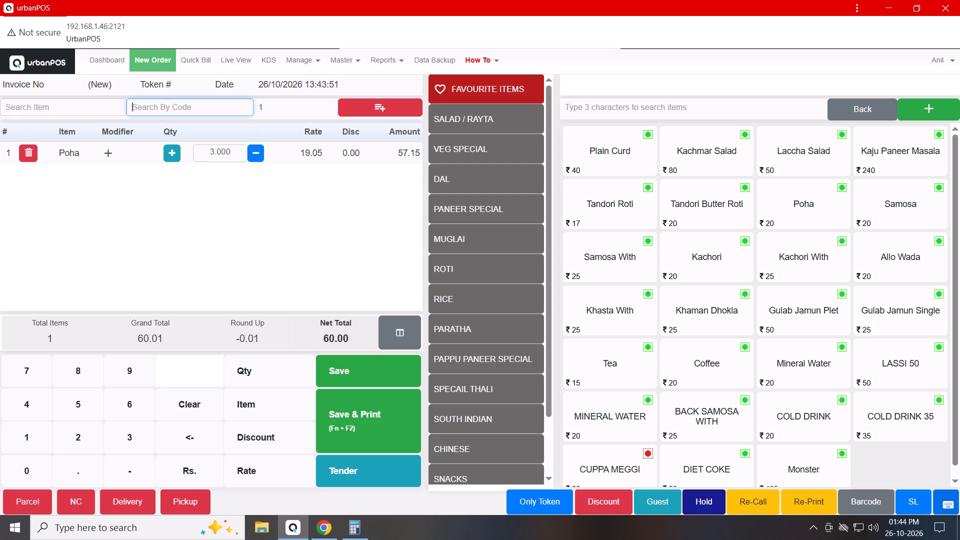
key("F2")
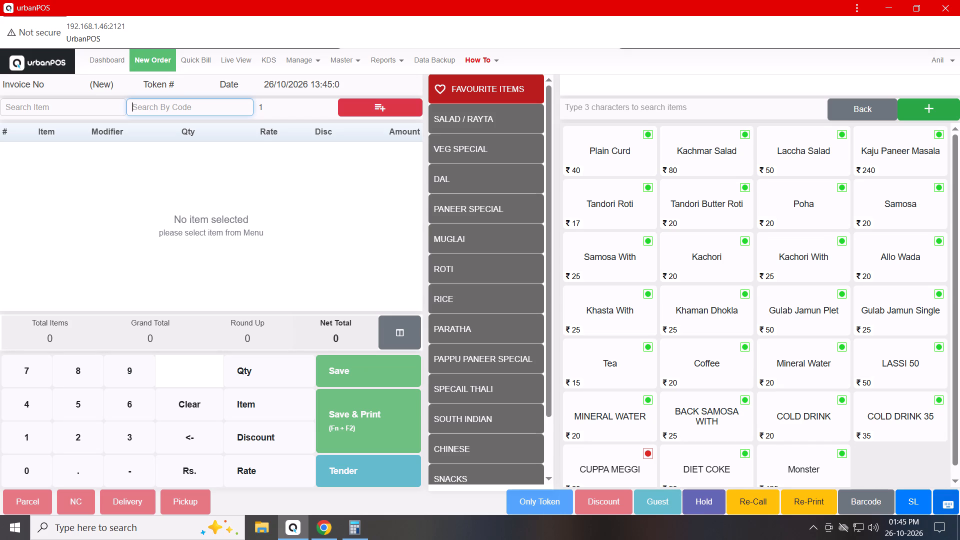
Search the items by name for "rab", add one Rabdi to a new order, and save and print the bill.
left_click(14, 107)
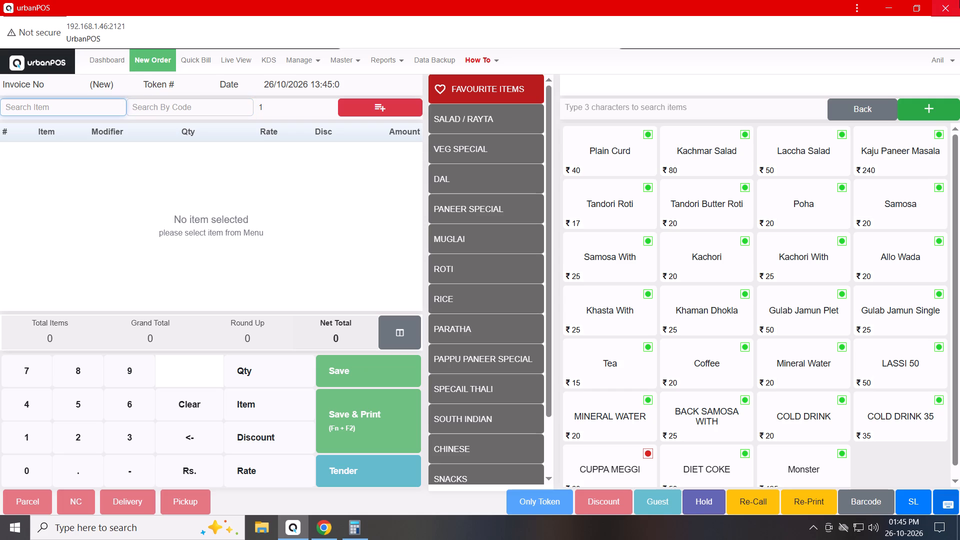
type("rab")
key("Down")
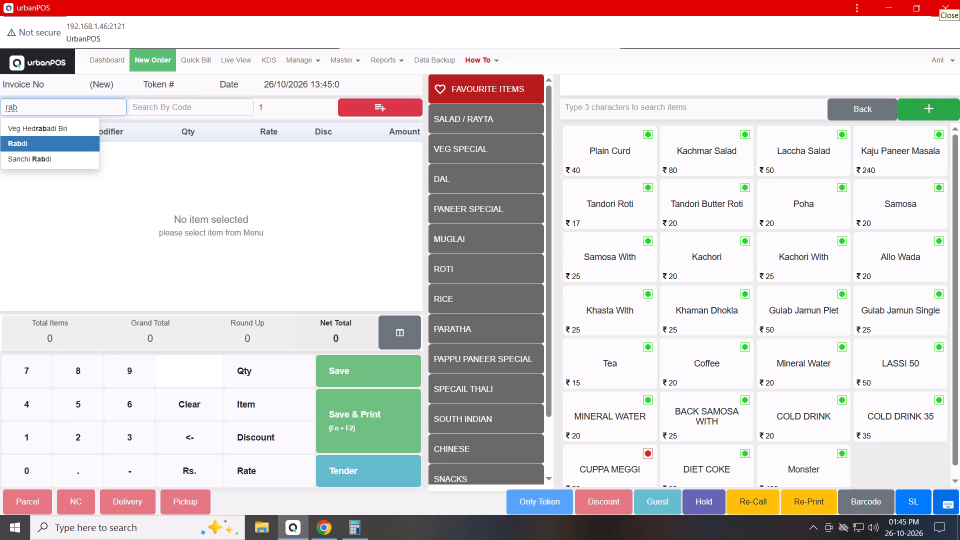
key("Return")
key("Return")
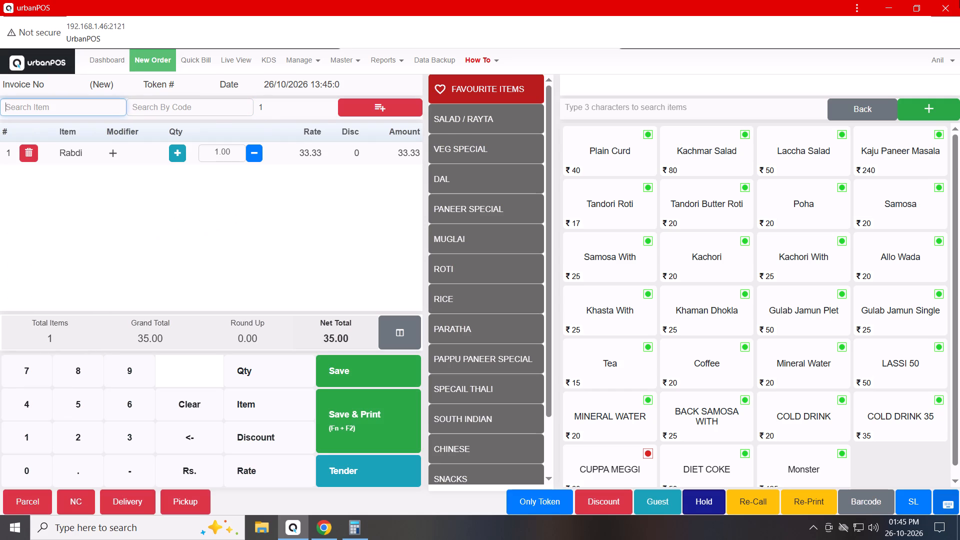
key("F2")
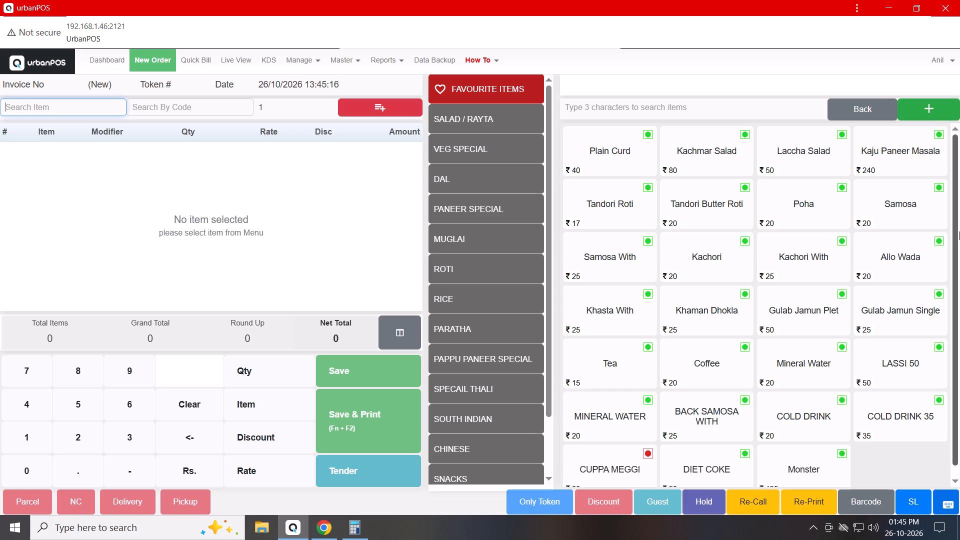
Bill two MINERAL WATER using item code 006, and save and print the invoice.
left_click(154, 103)
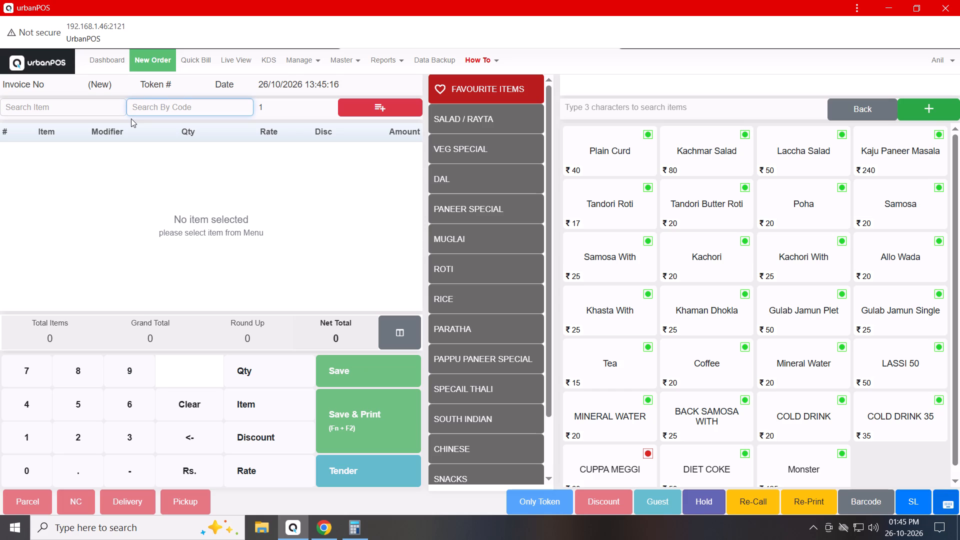
type("006")
key("Return")
key("2")
key("Return")
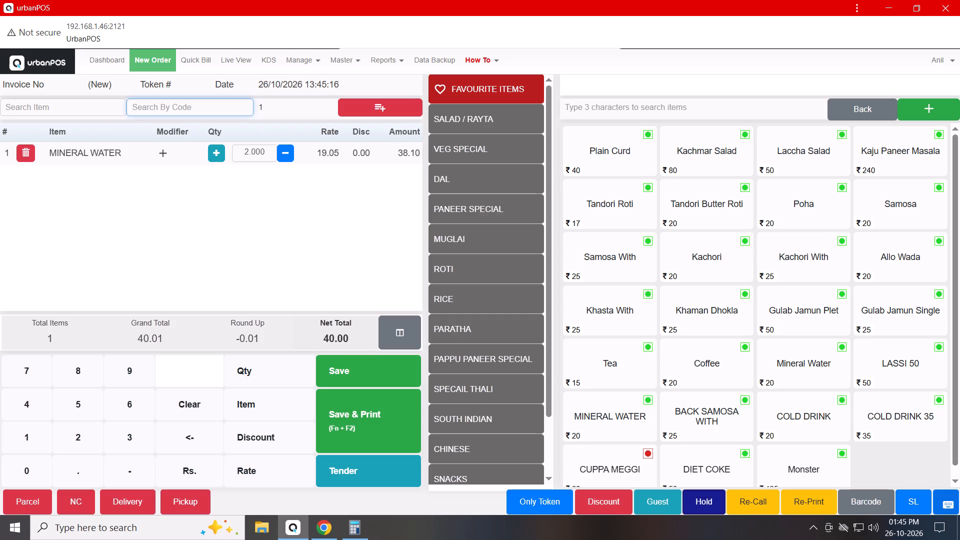
key("F2")
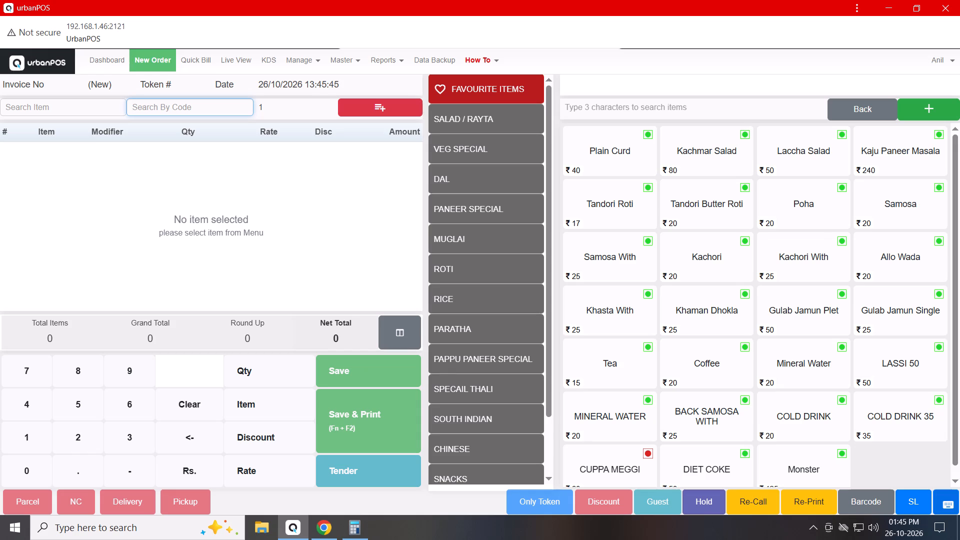
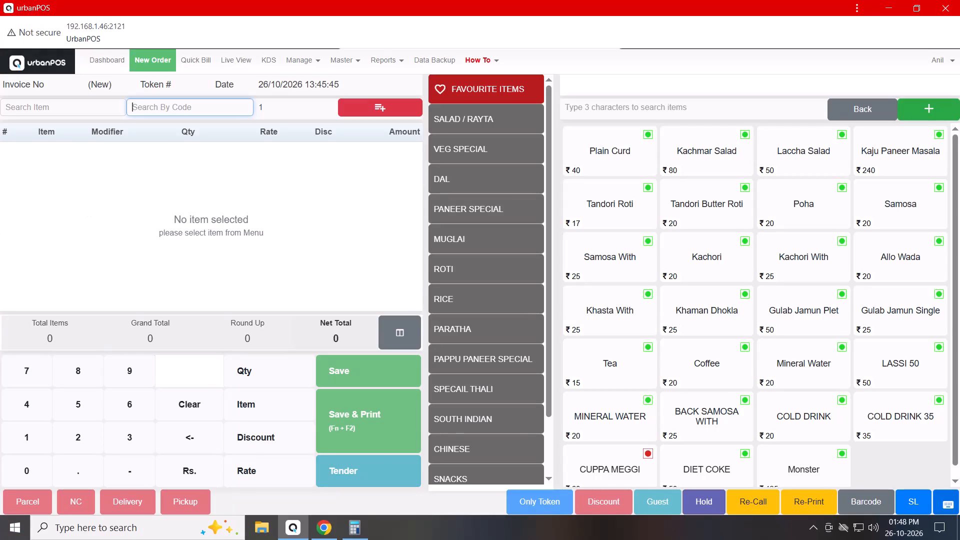
Search the items by name for "rab", add two Rabdi to the order, and save and print the bill.
left_click(102, 104)
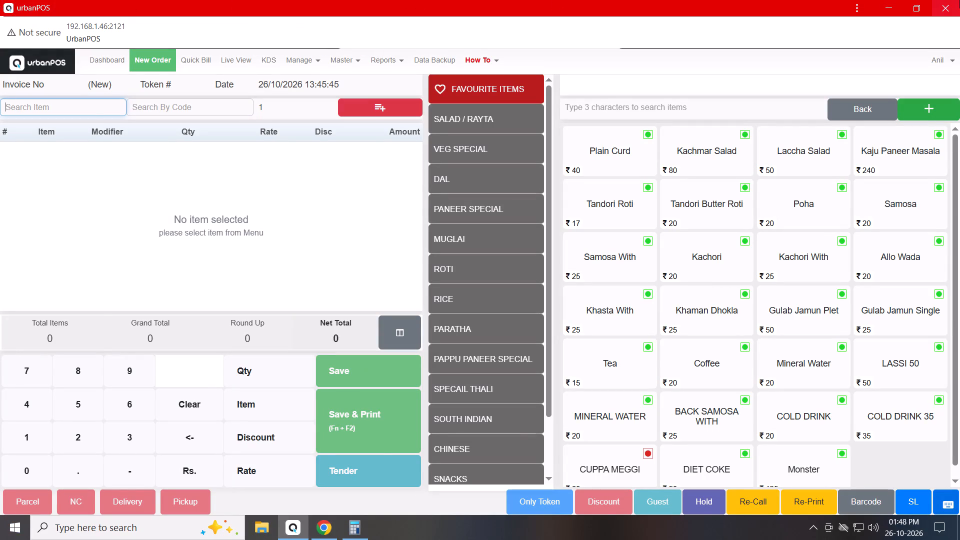
type("rab")
key("Down")
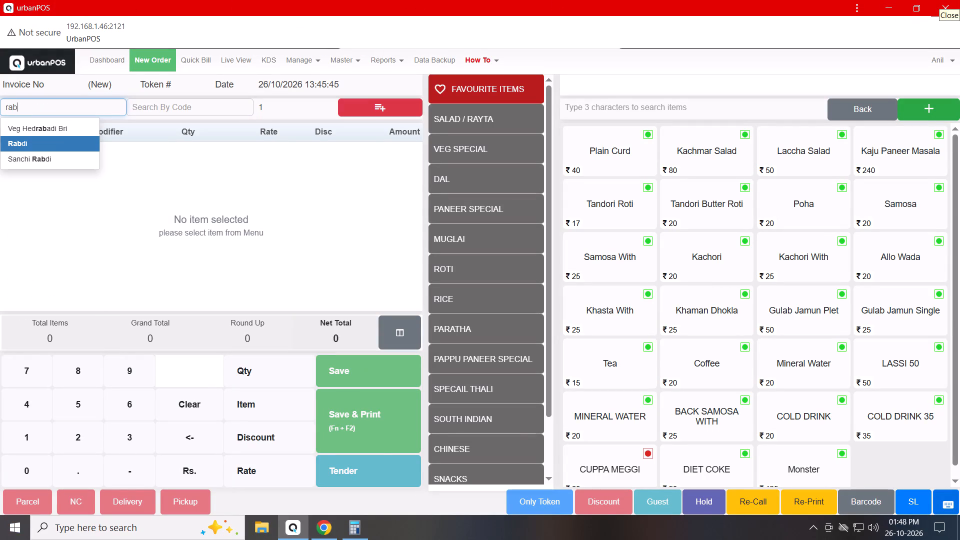
key("Return")
key("2")
key("Return")
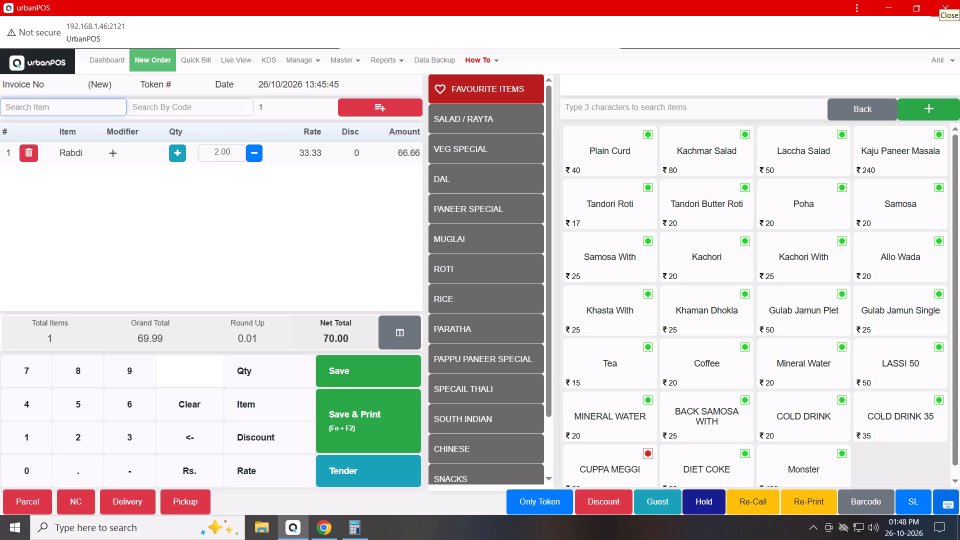
key("F2")
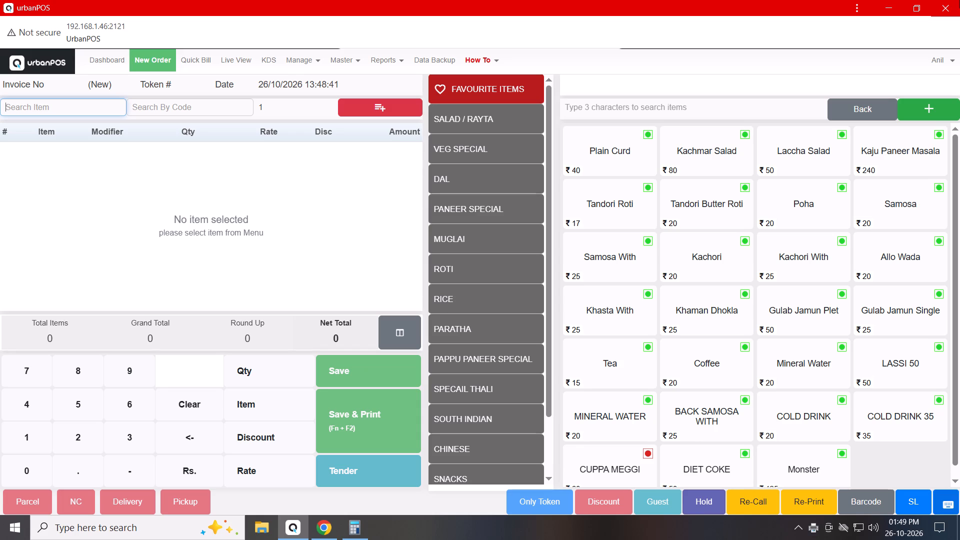
Switch to the Calculator and add up 40, 15, 60, 20, 115, 30, 50, 55, 35, 50, 15, 20 and 55.
key("alt+Tab")
key("Escape")
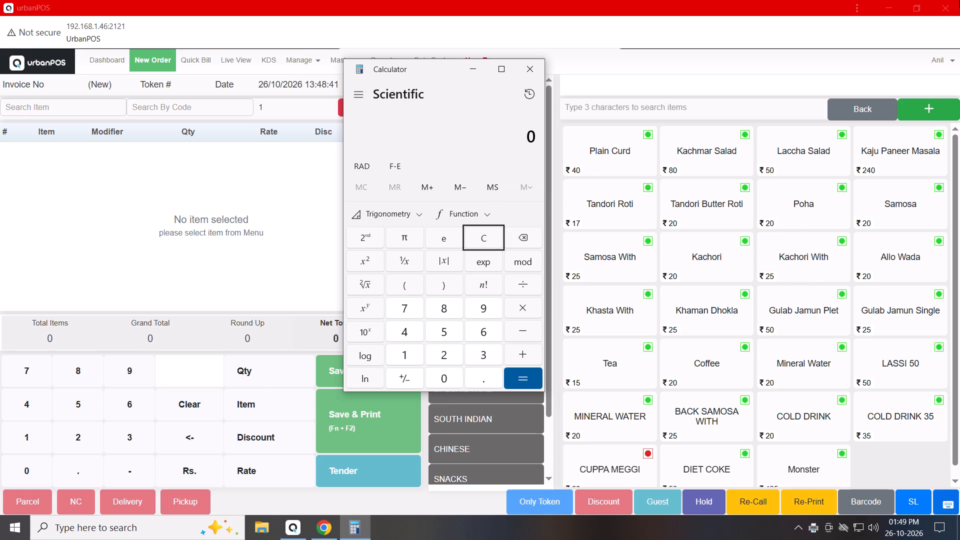
type("40+")
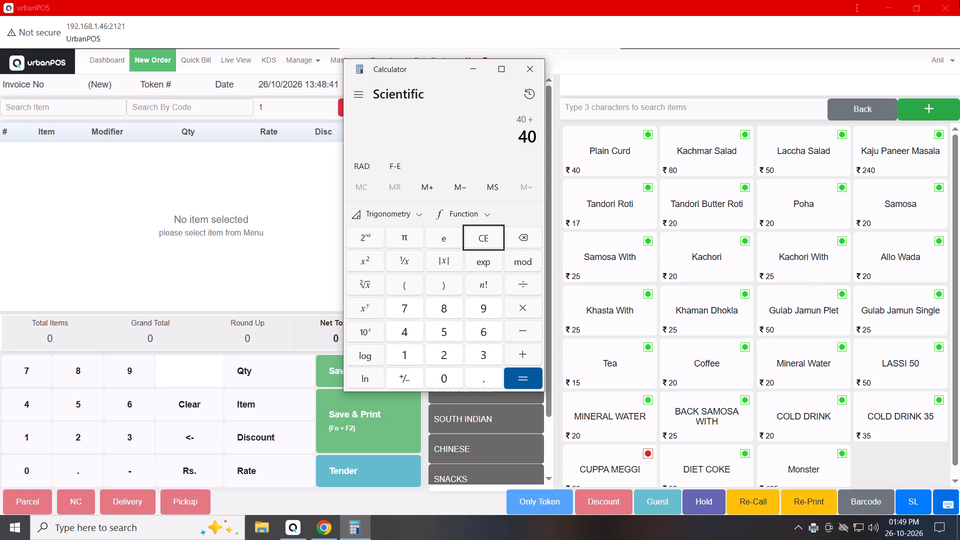
type("15+")
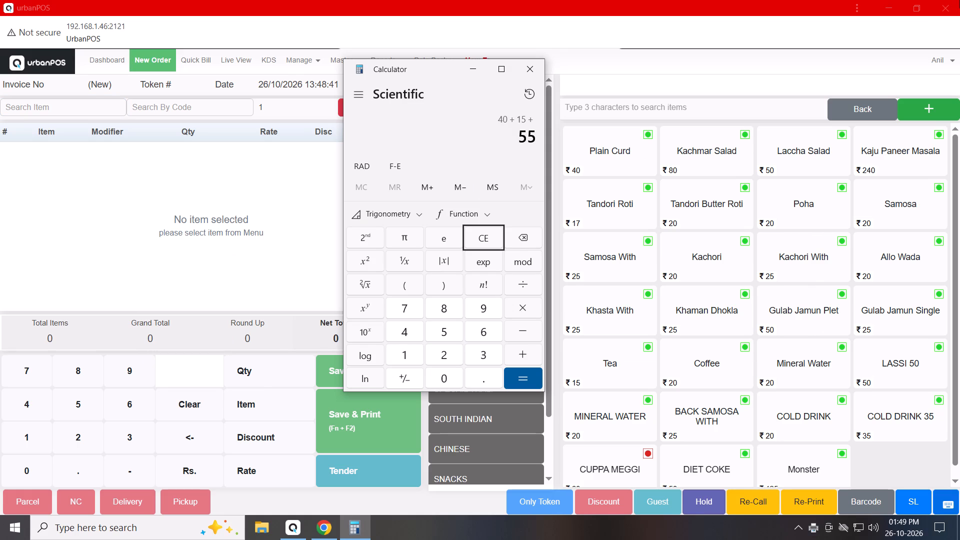
type("60+")
type("20+")
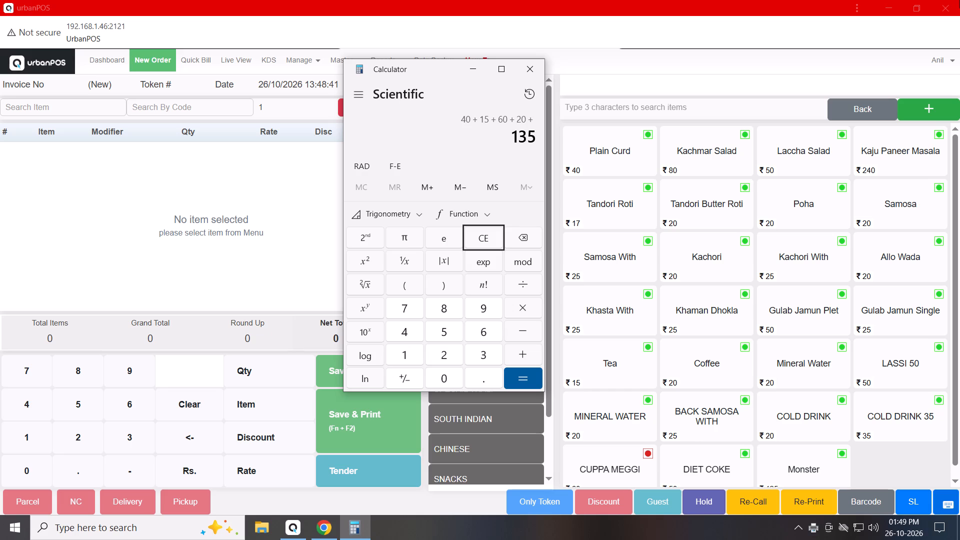
type("115+")
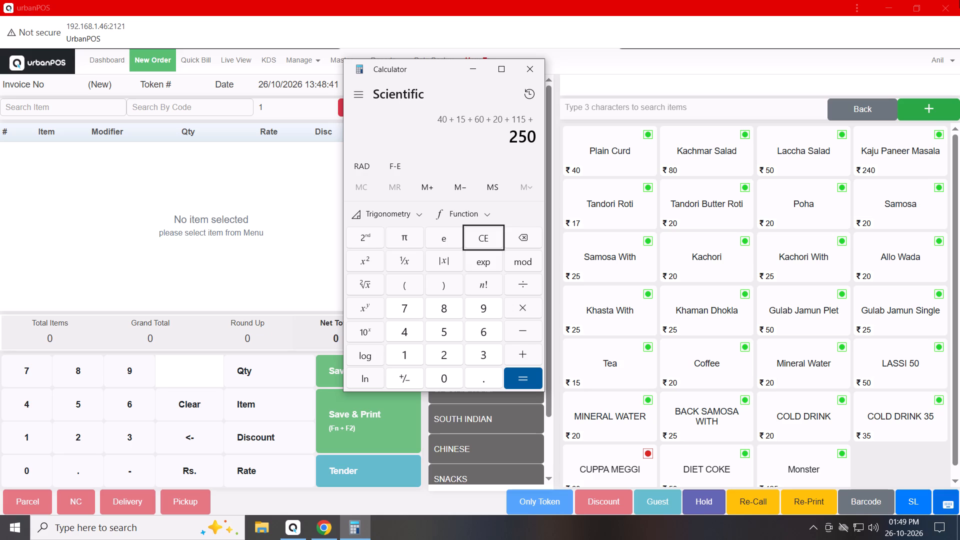
type("30+")
type("50+")
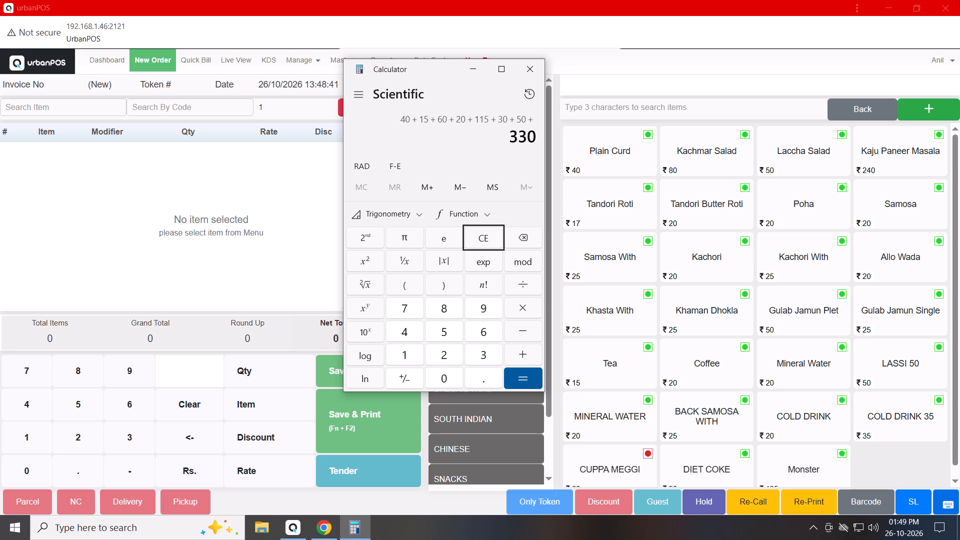
type("55+")
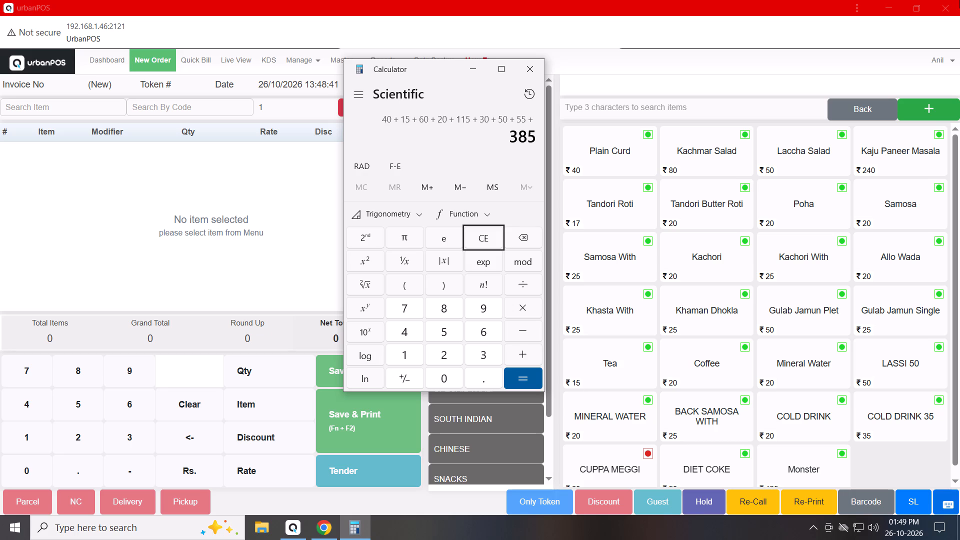
type("35+")
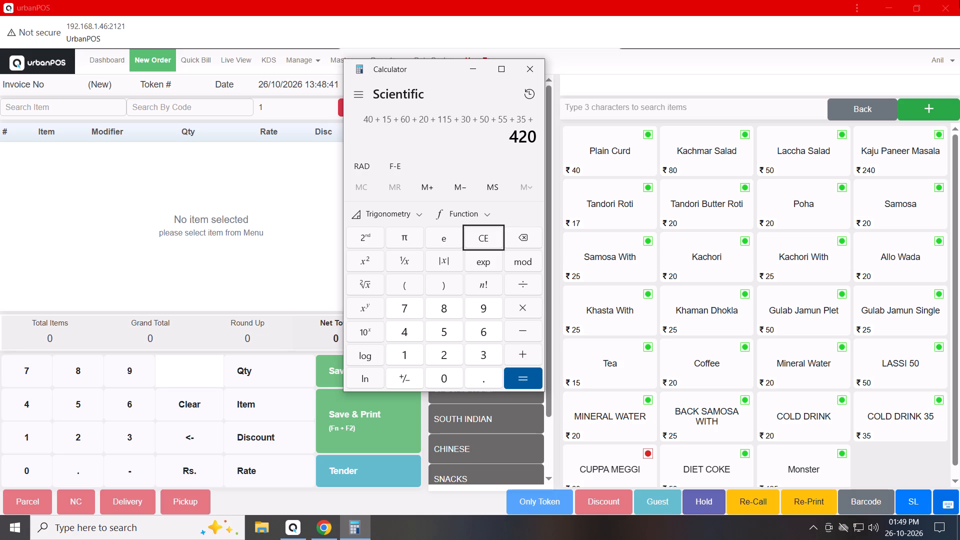
type("50+")
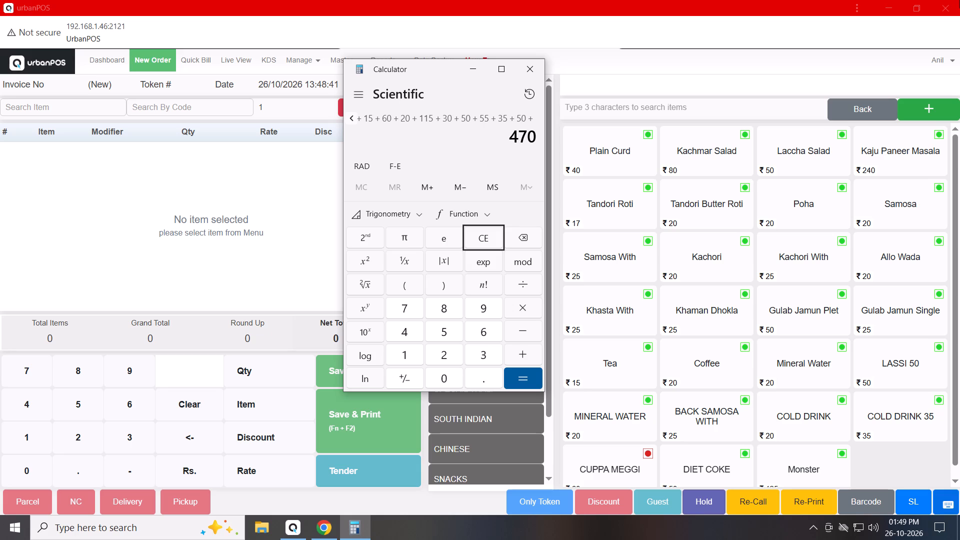
type("15+")
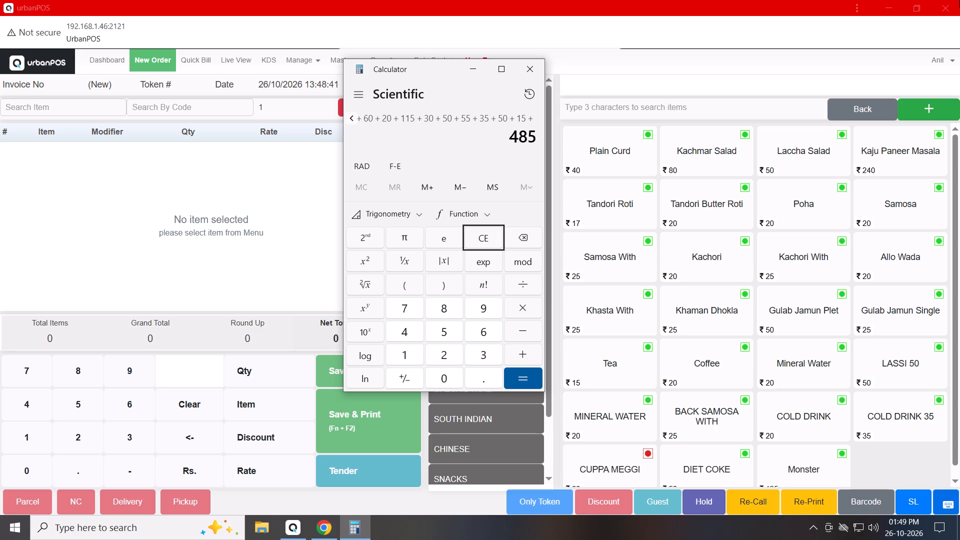
type("20+")
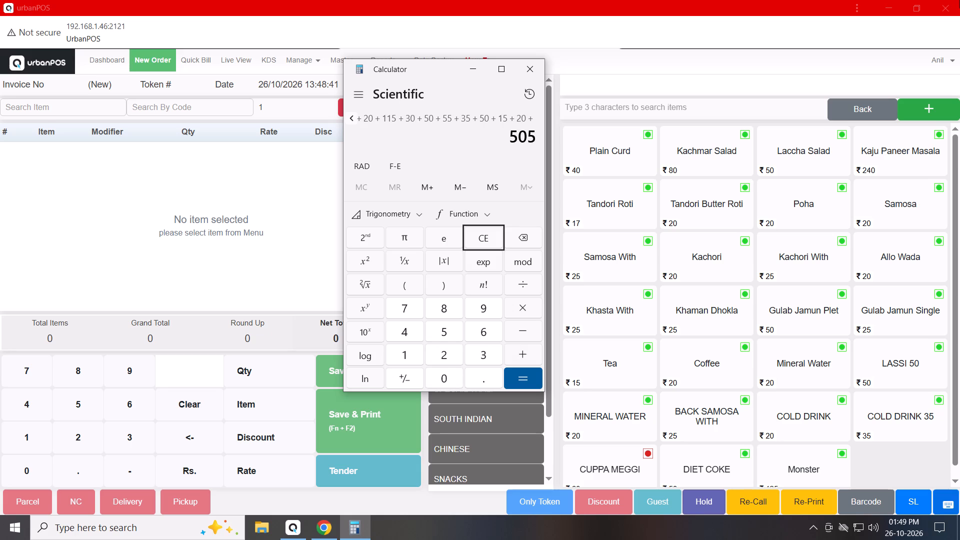
type("55+")
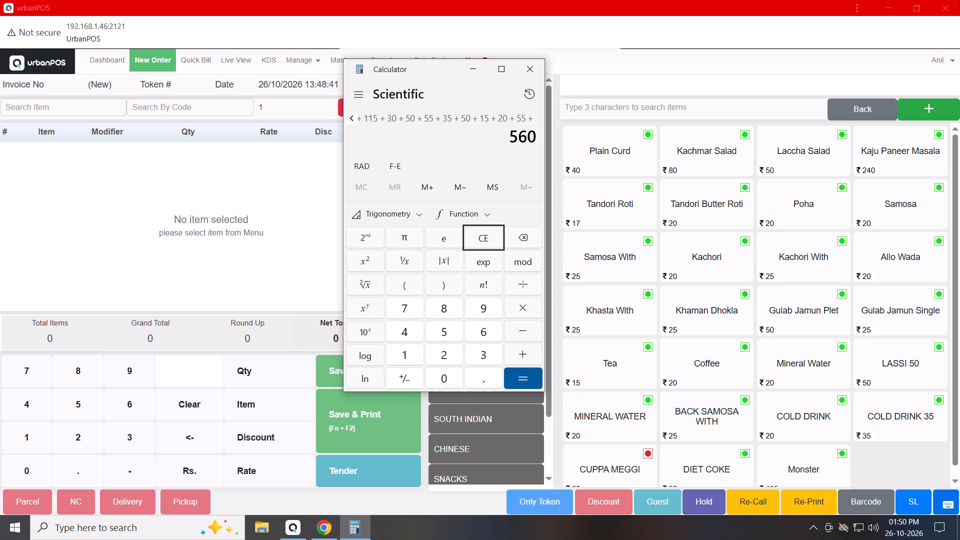
Recheck the sum from zero by adding 40, 15, 60, 20, 115, 30, 50, 55, 35, 50, 15, 20 and 55, and clear it.
key("Escape")
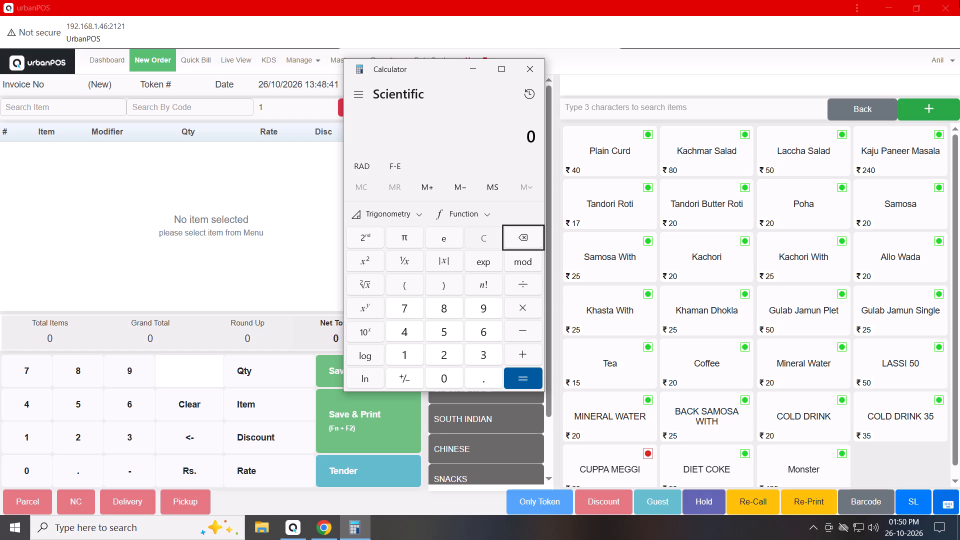
type("40+")
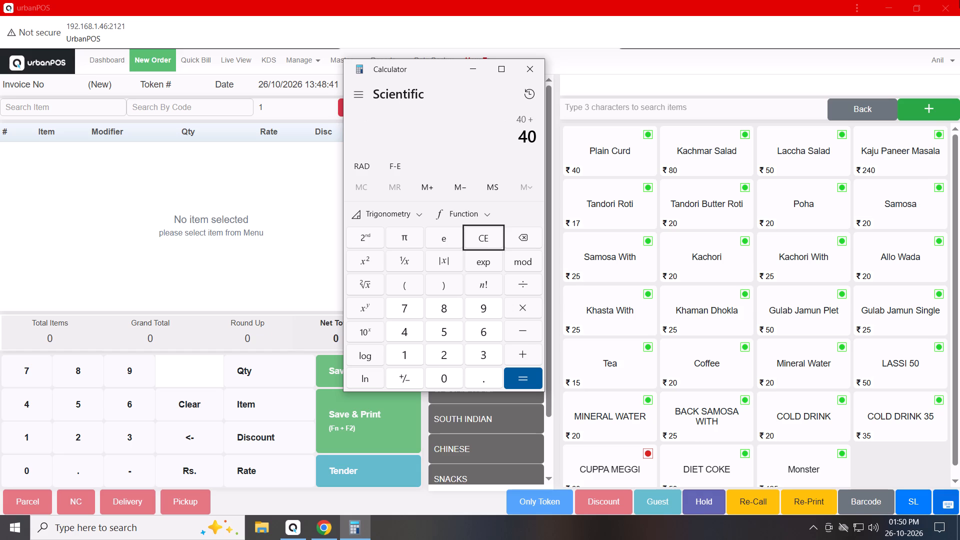
type("15+")
type("60+20+")
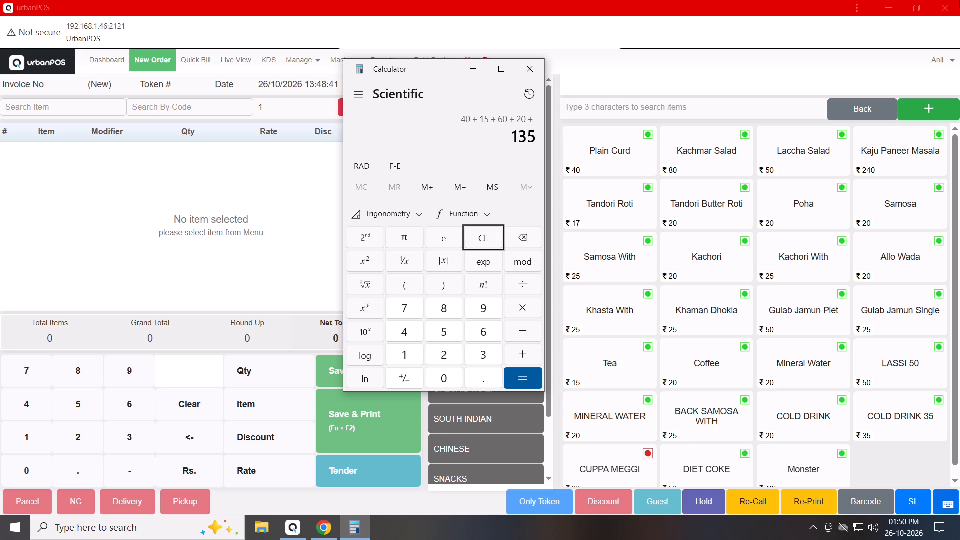
type("115+")
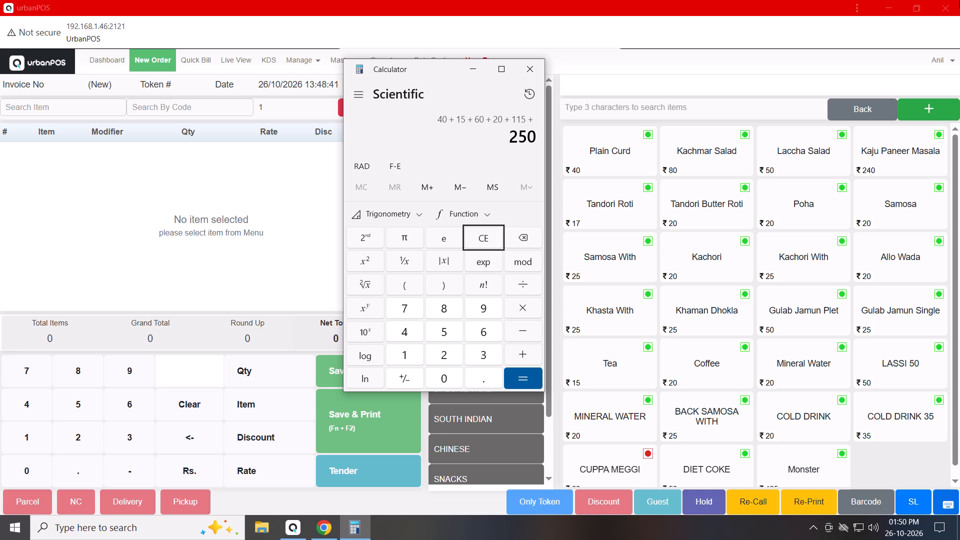
type("30+")
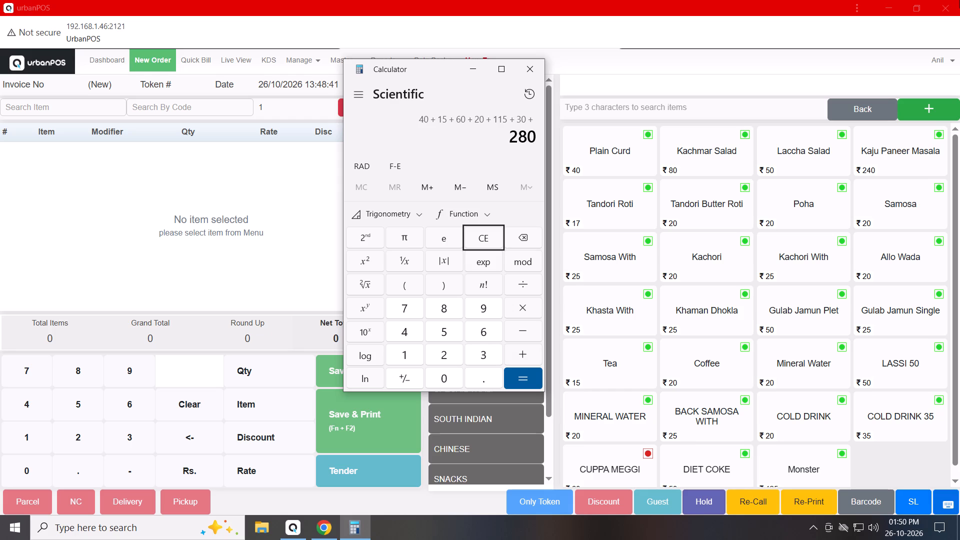
type("50+")
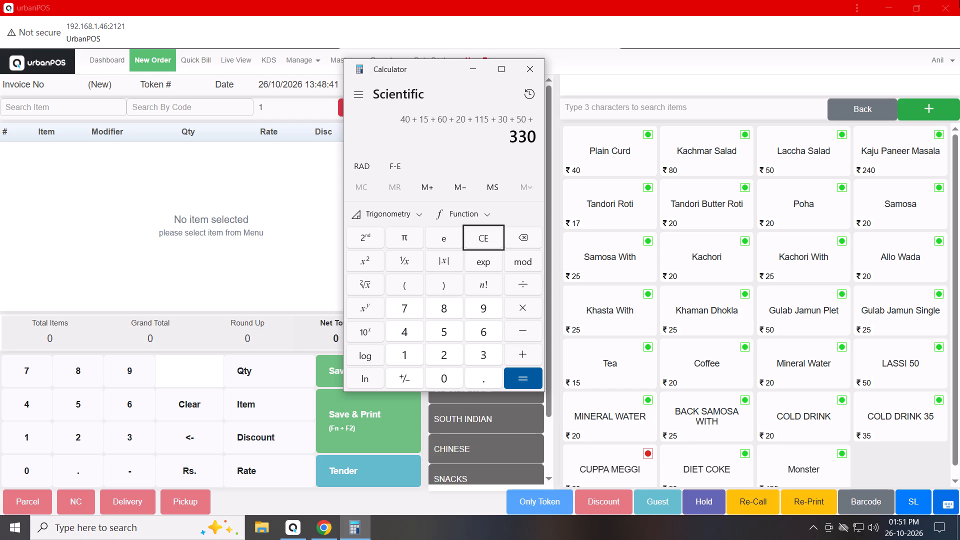
type("55+")
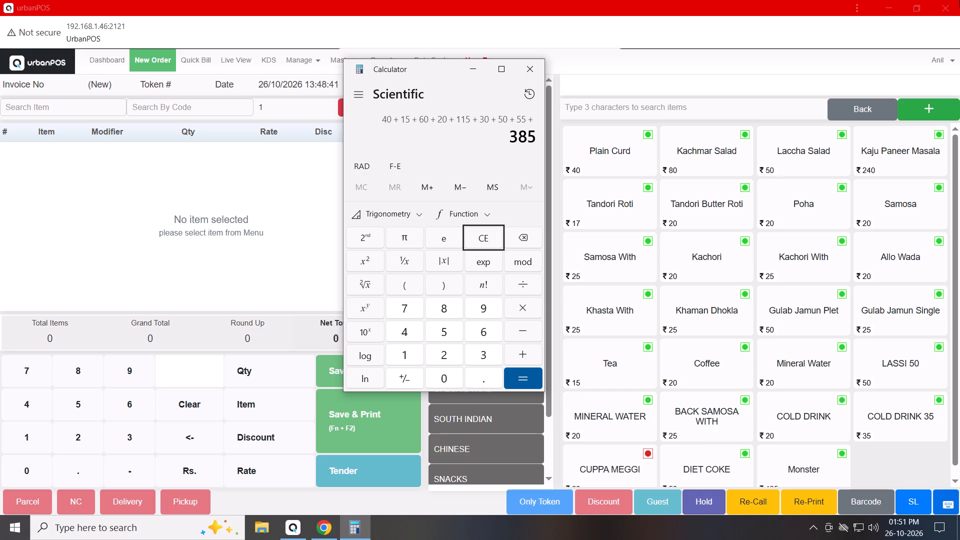
type("35+")
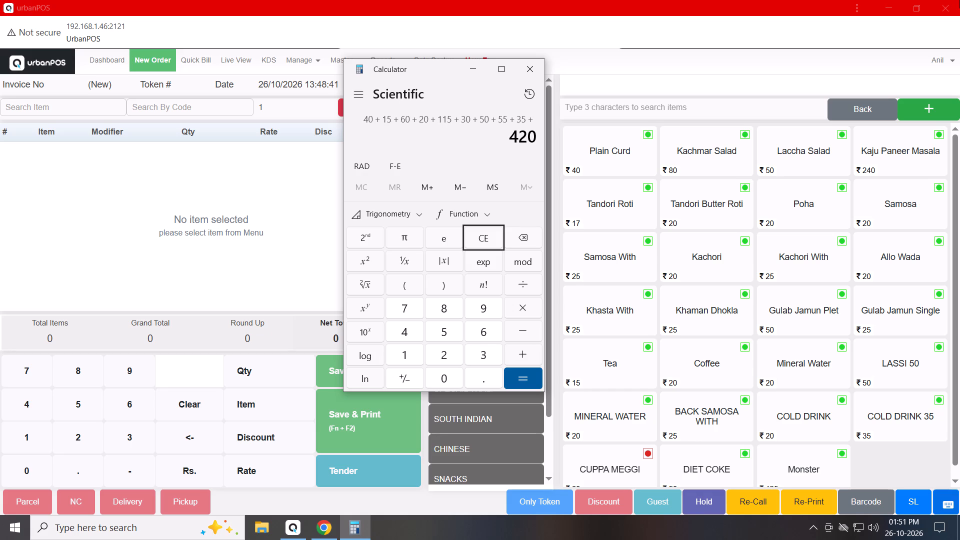
type("50+")
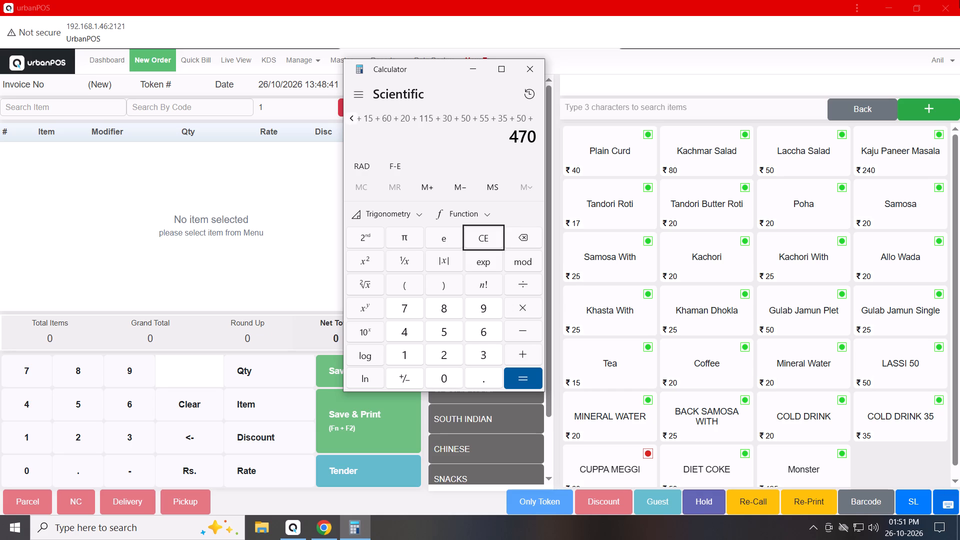
type("15+20+")
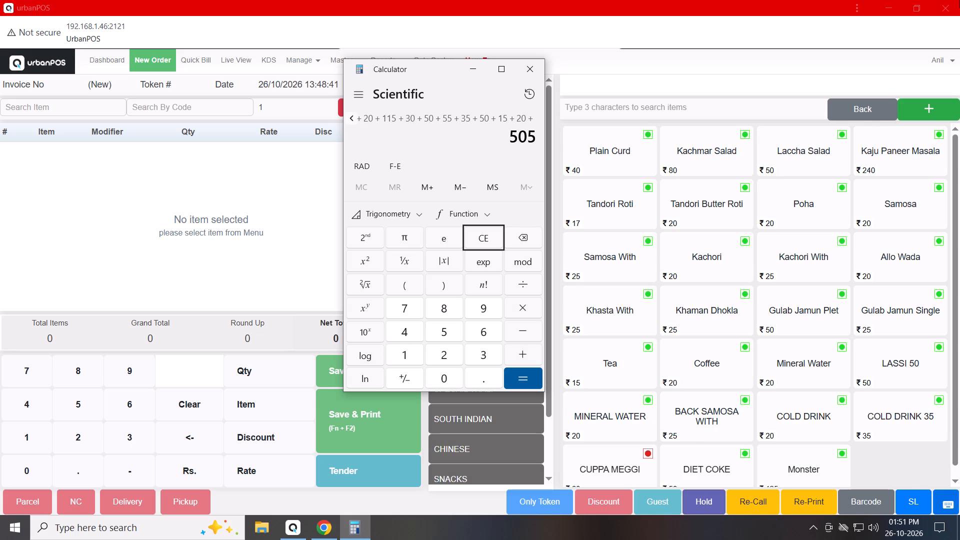
type("55+")
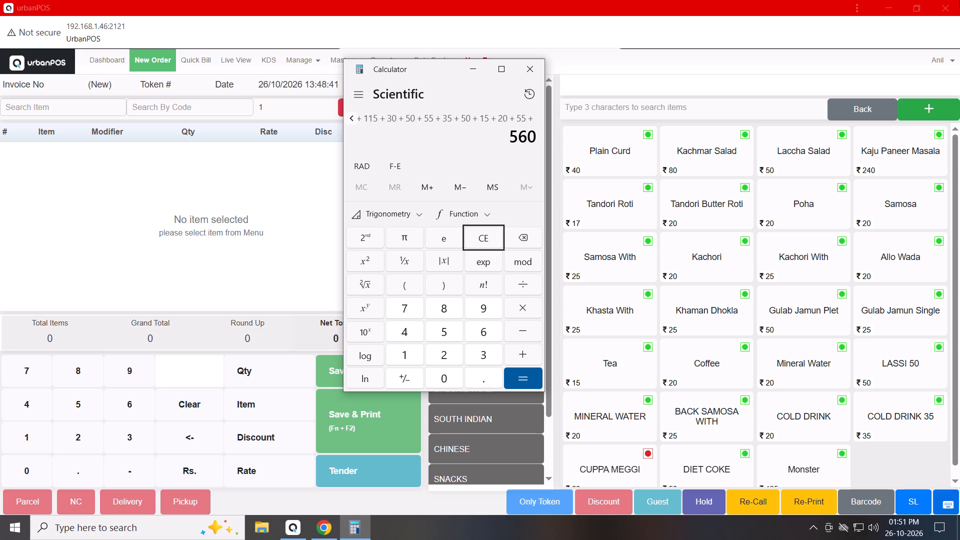
key("Escape")
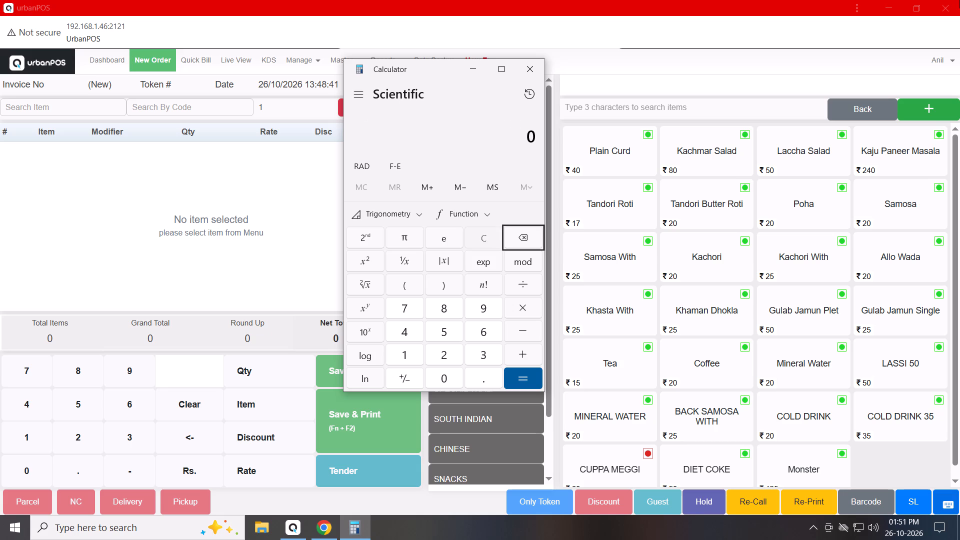
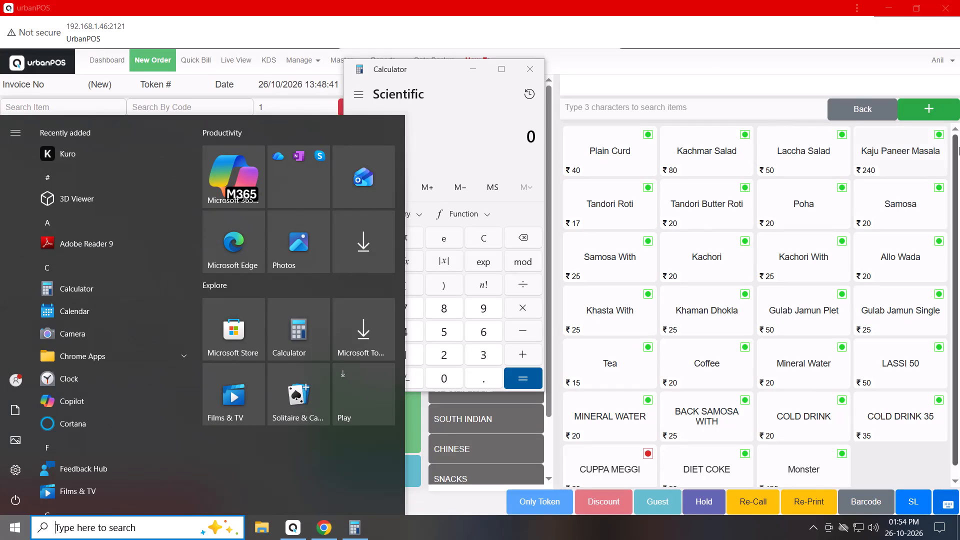
Switch back to urbanPOS, add two Poha to the order using item code 02, and save and print the bill.
key("alt+Tab")
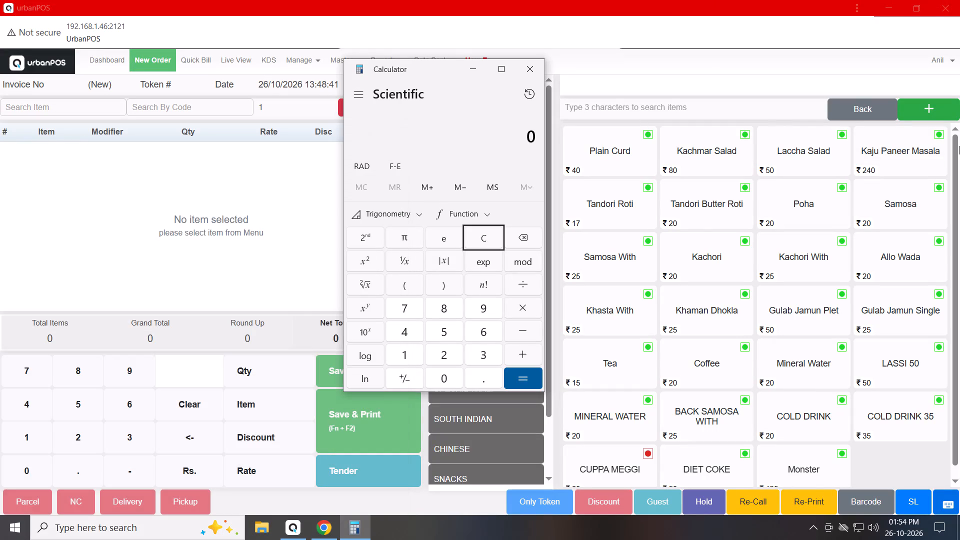
key("alt+Tab")
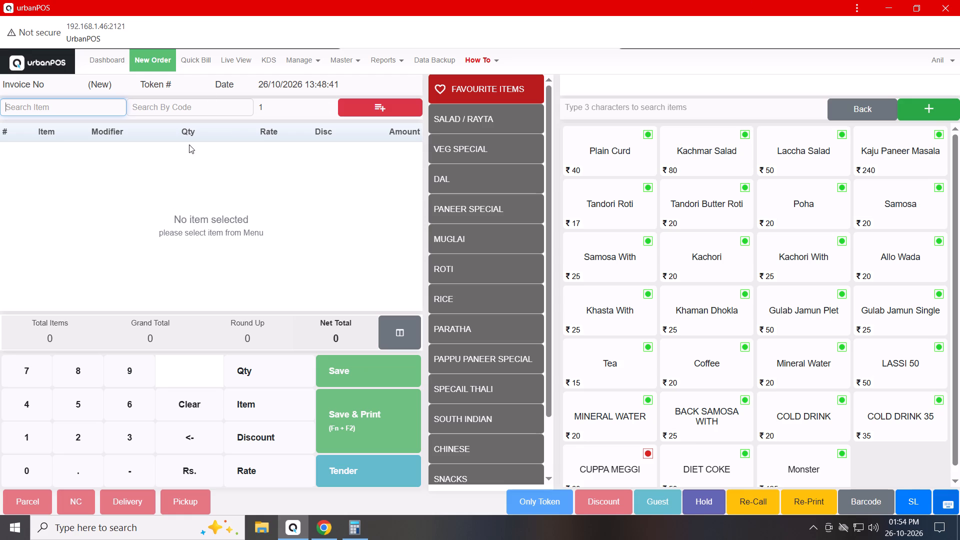
left_click(205, 112)
type("02")
key("Return")
key("2")
key("Return")
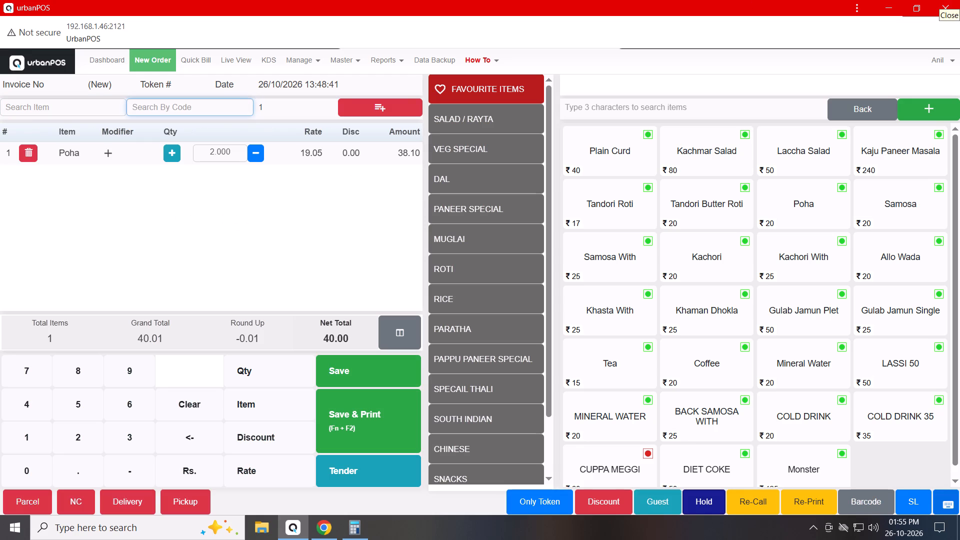
key("F2")
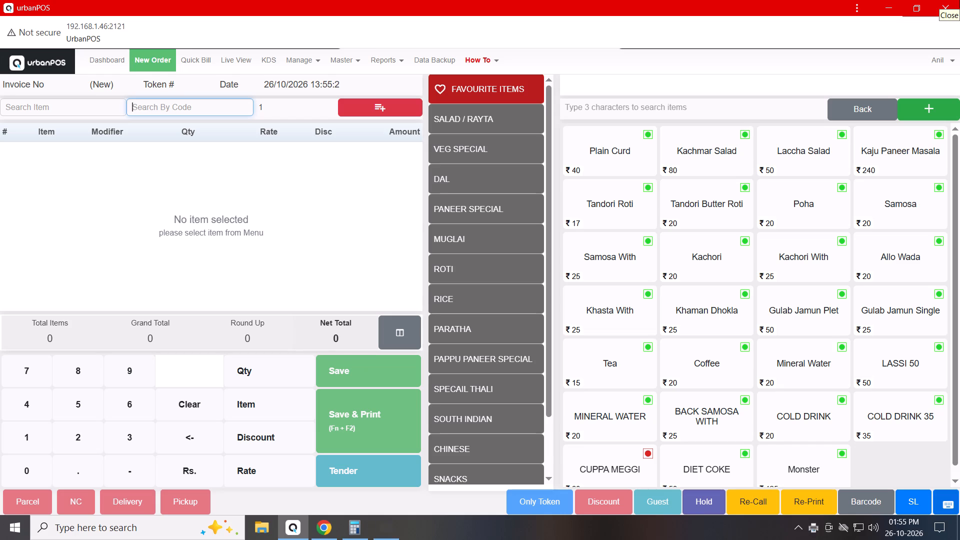
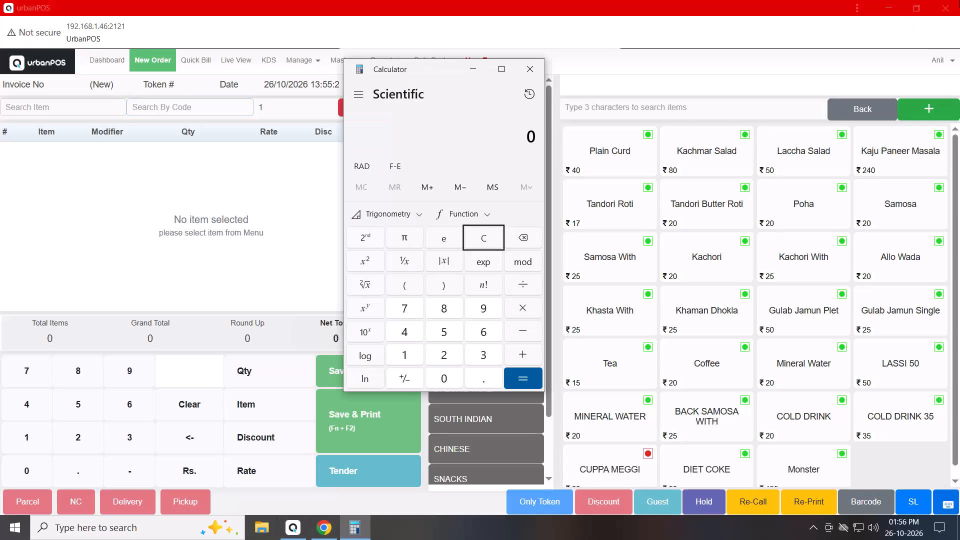
Total the amounts 95, 20, 20, 50, 40, 40, 140, 20, 20, 20, 105, 25 and 60 in the Calculator, starting from zero.
key("Escape")
type("95+")
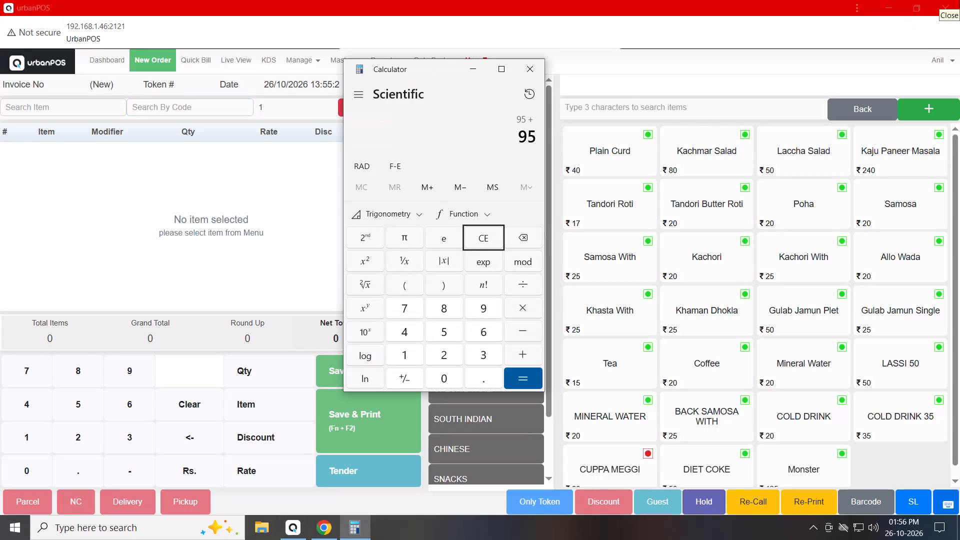
type("20+20+")
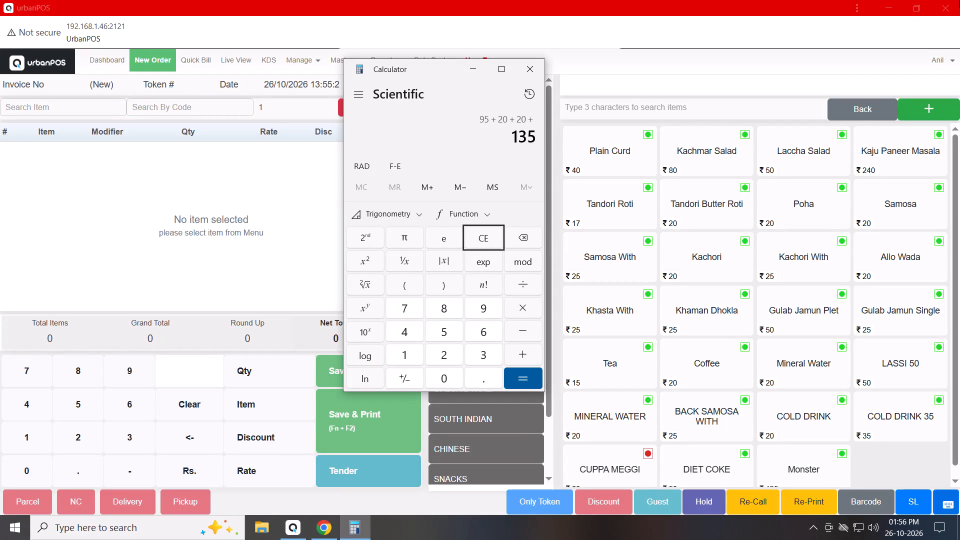
type("50+")
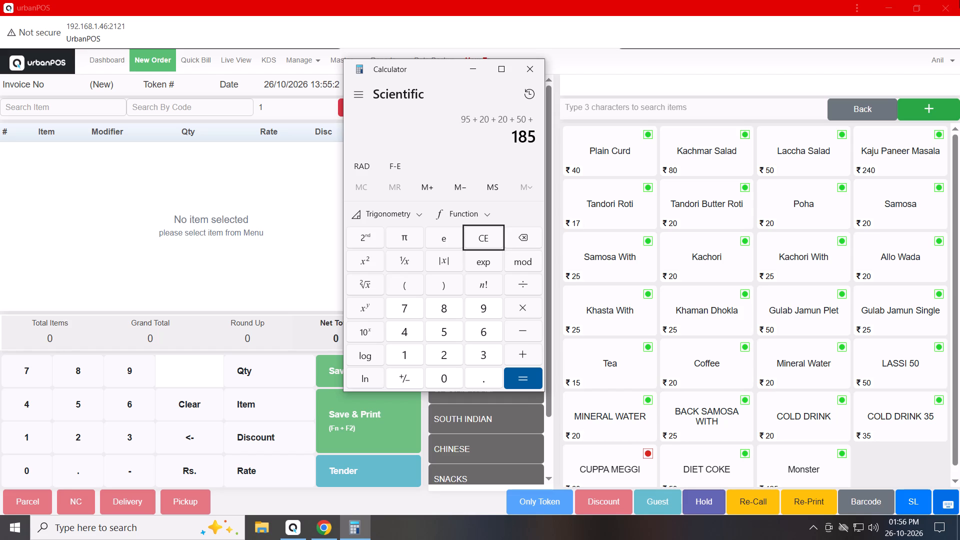
type("40+40+")
type("140+")
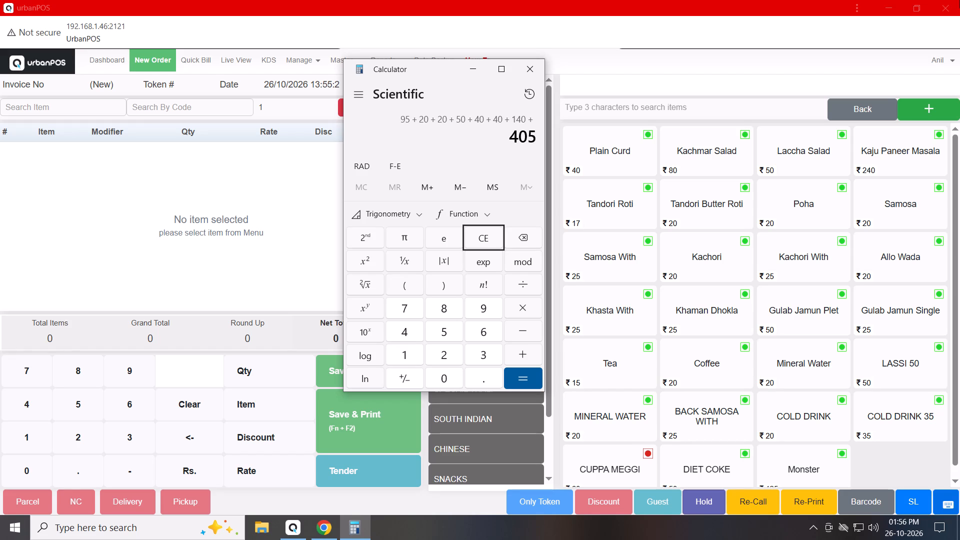
type("20+20+20+")
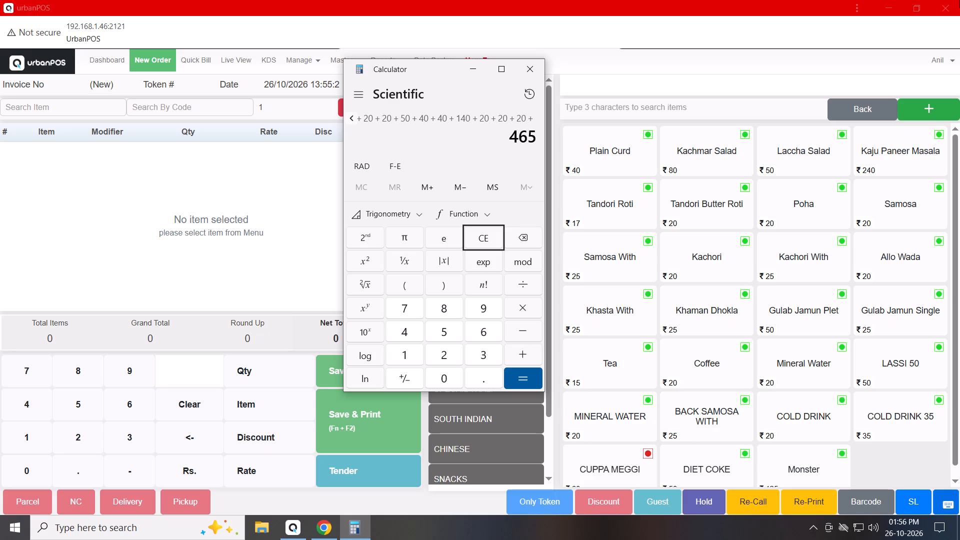
type("105+")
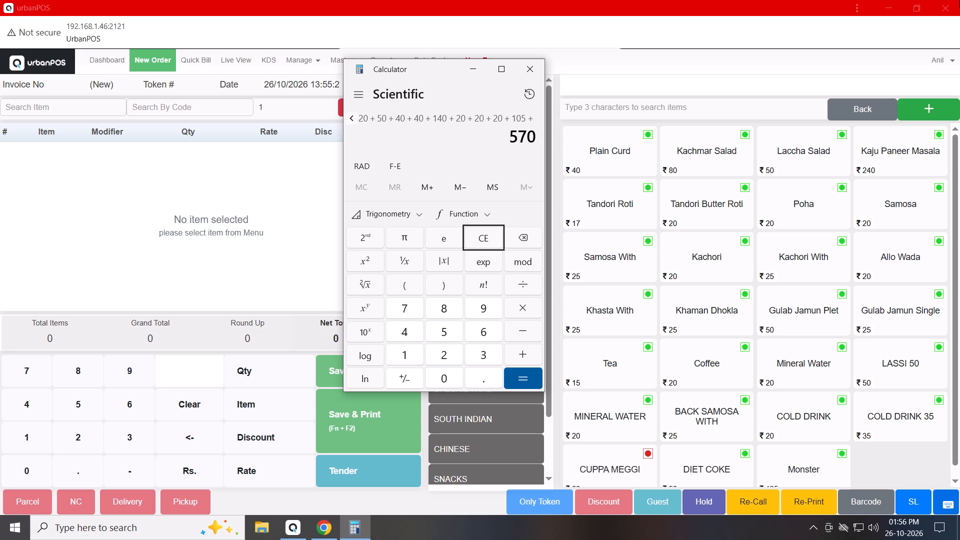
type("25+60+")
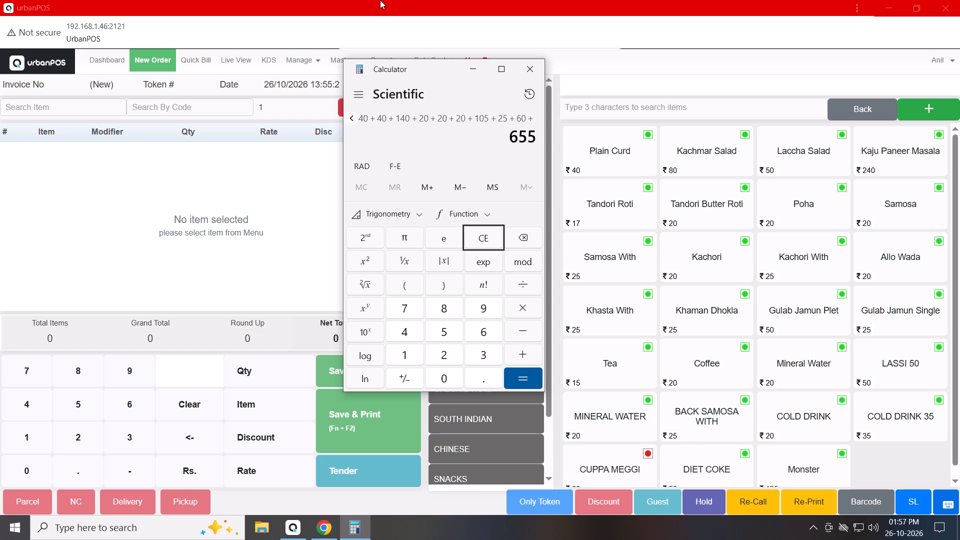
Recheck the total by adding 95, 20, 20, 50, 40, 40, 140, 20, 20, 20, 105, 25 and 60 again from zero, and clear the result.
key("Escape")
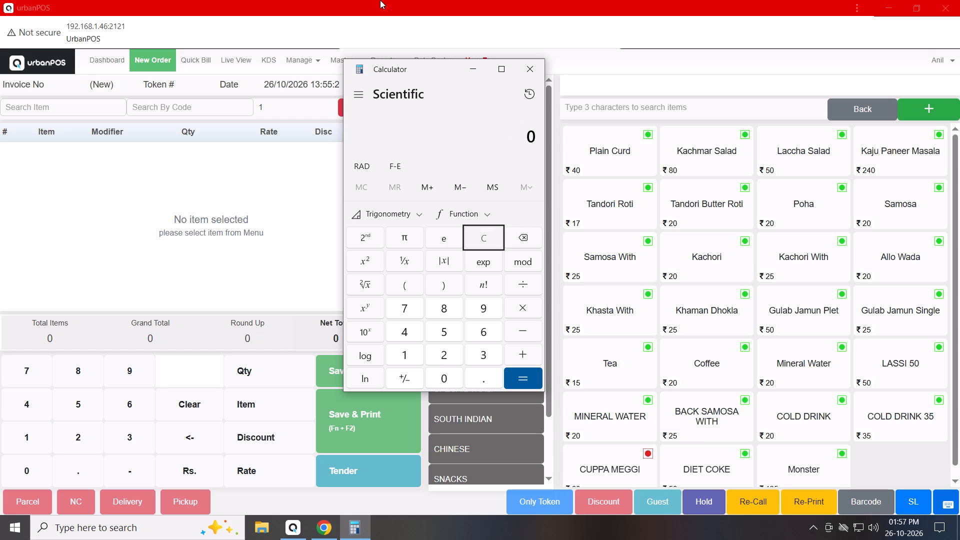
type("95+")
type("20+")
type("20+")
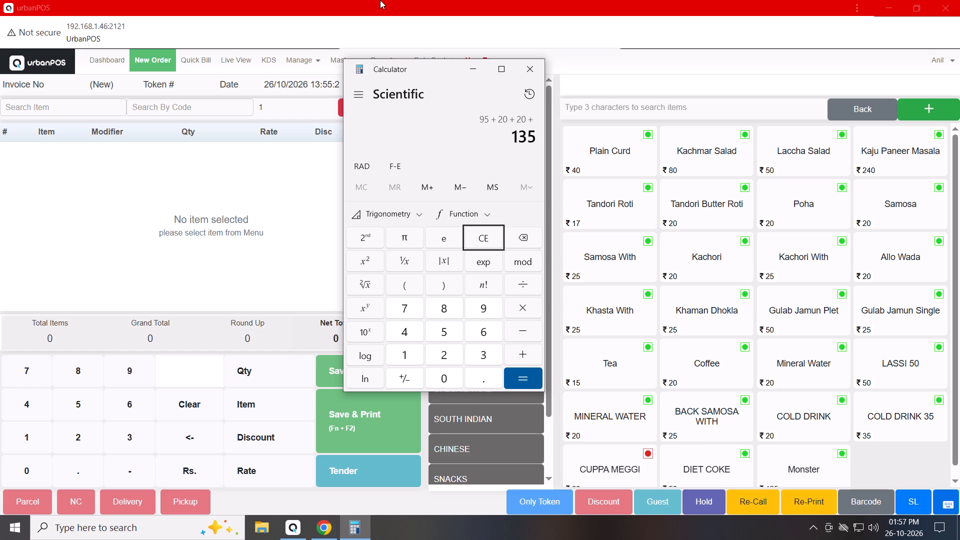
type("50+")
type("40+40+")
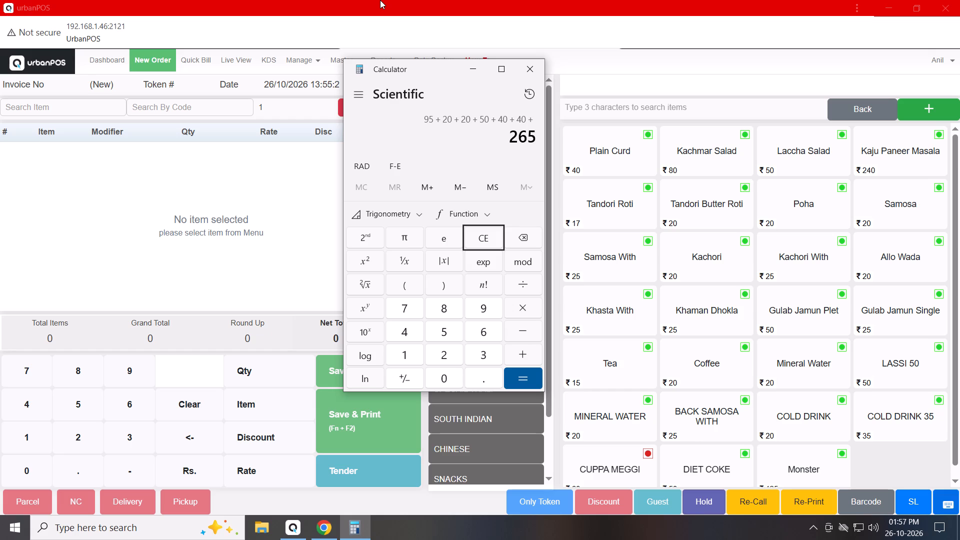
type("140+")
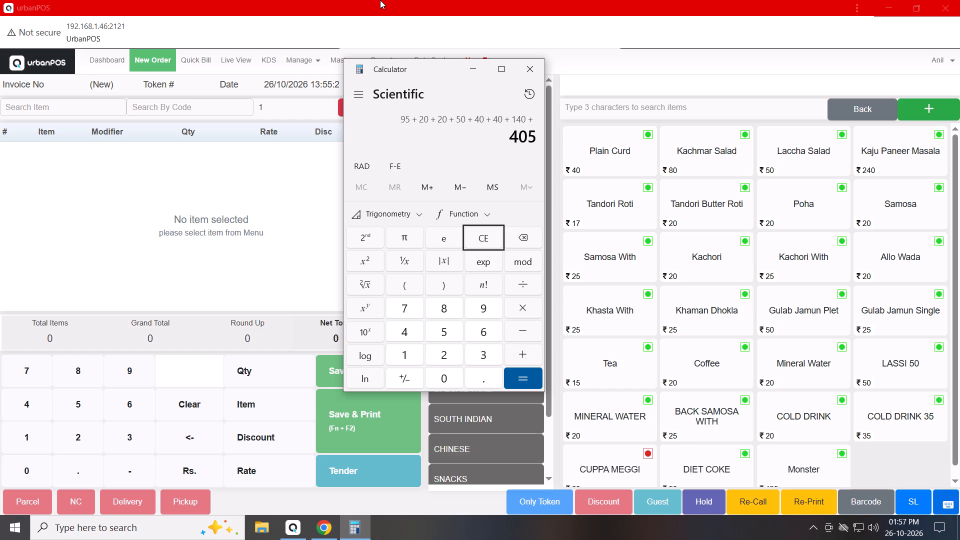
type("20+")
type("20+20+")
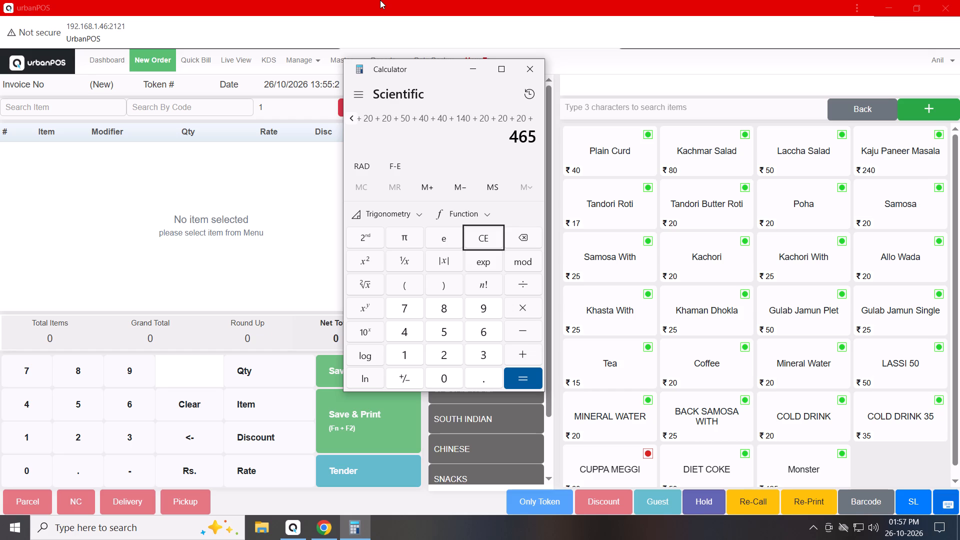
type("105+")
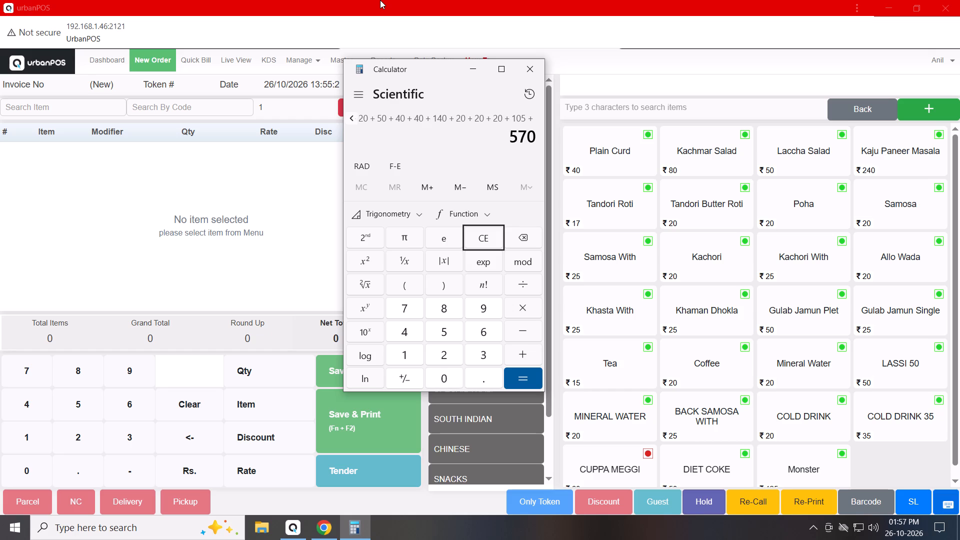
type("25+")
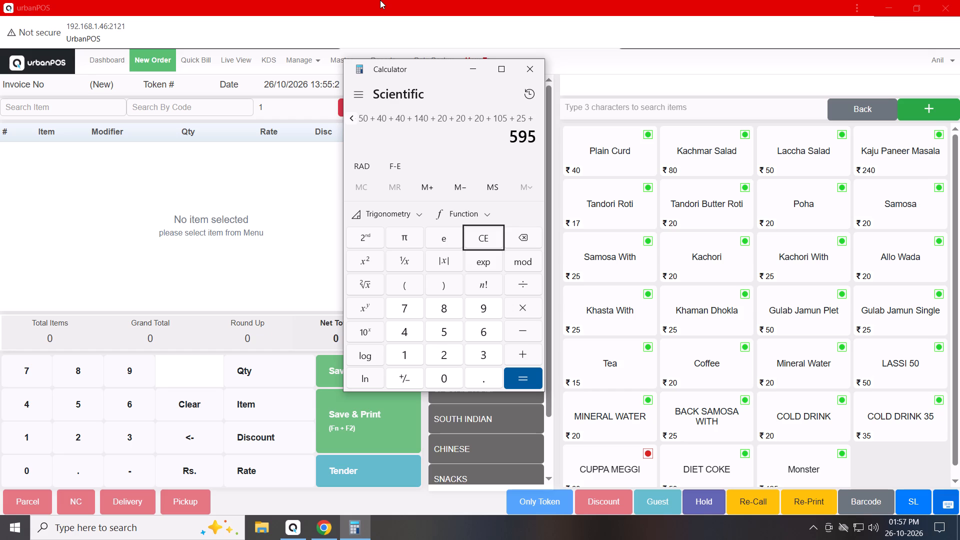
type("60+")
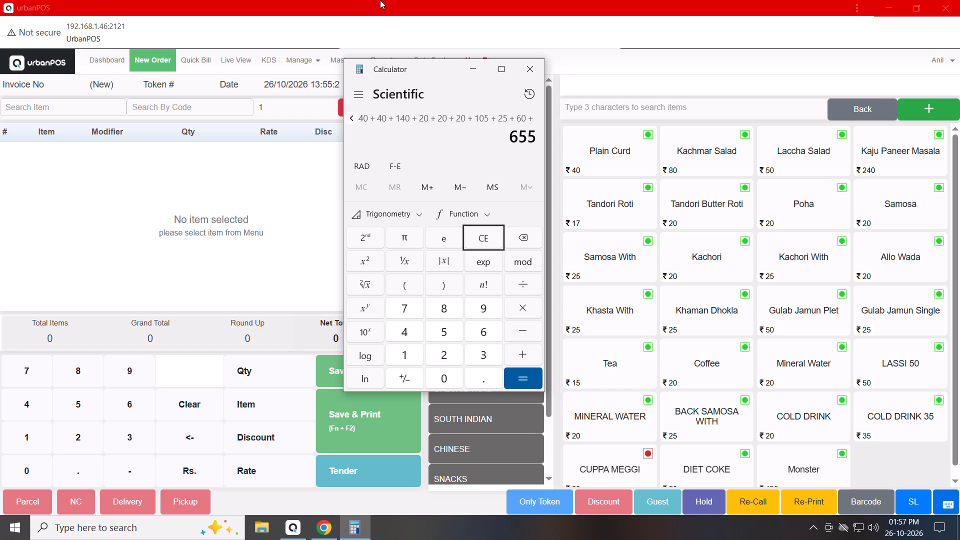
key("Escape")
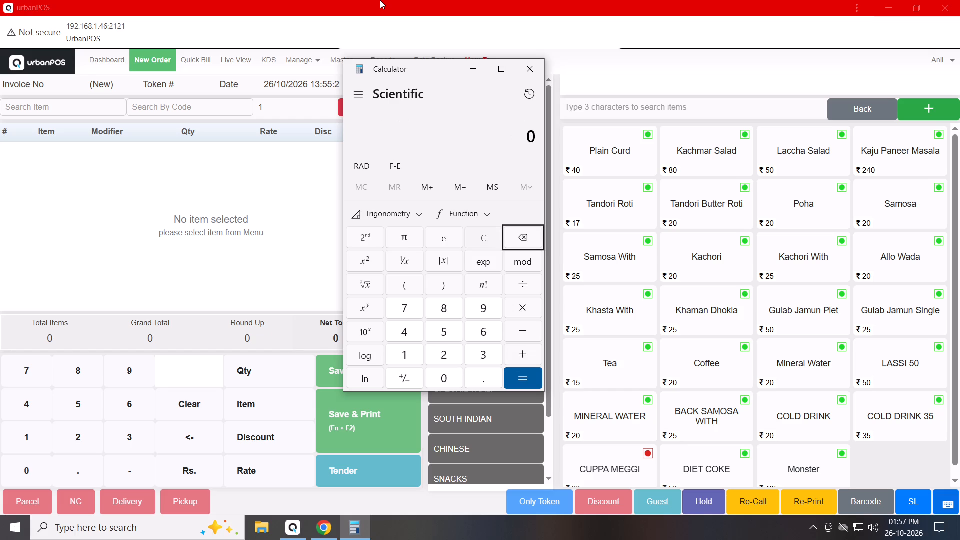
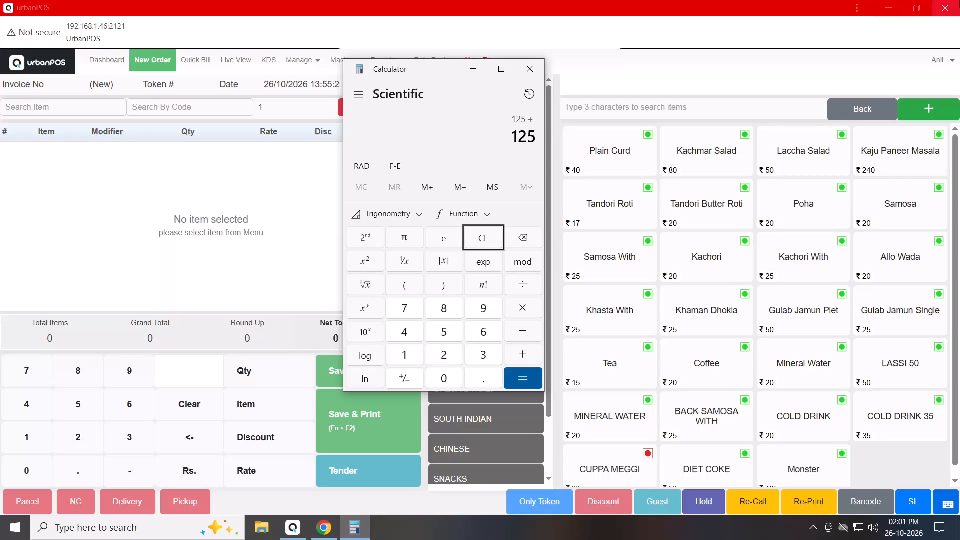
Switch to urbanPOS, bill one COLD DRINK and one MINERAL WATER at 20 each, and save and print the bill.
key("alt+Tab")
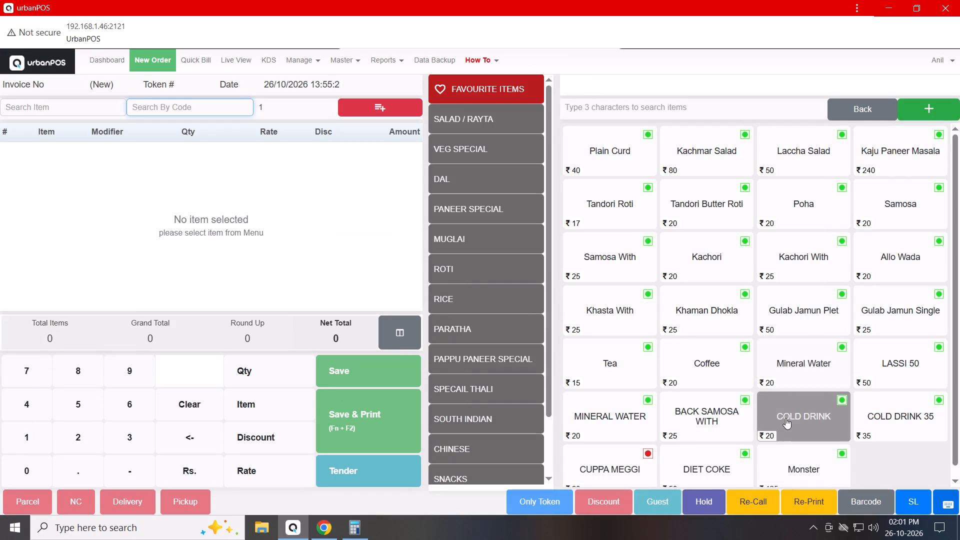
left_click(786, 417)
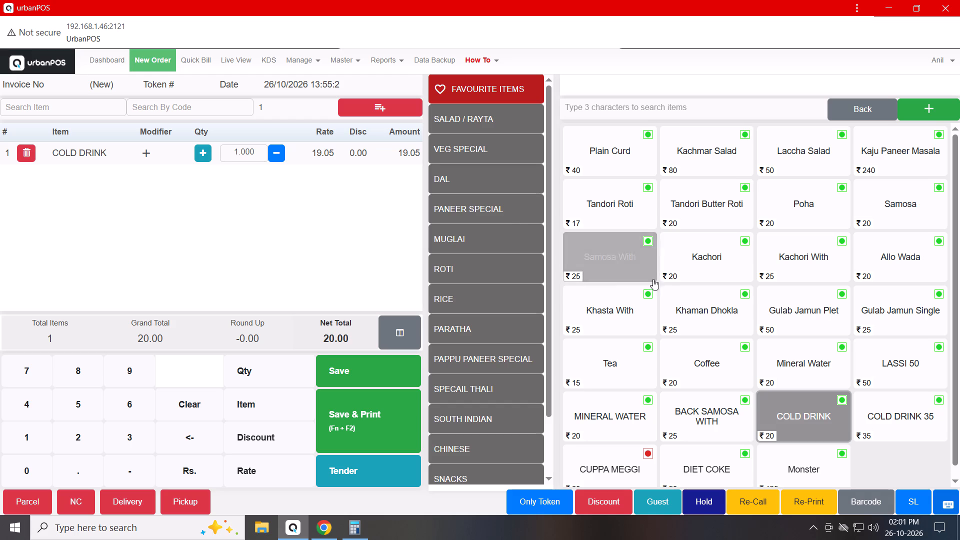
left_click(605, 420)
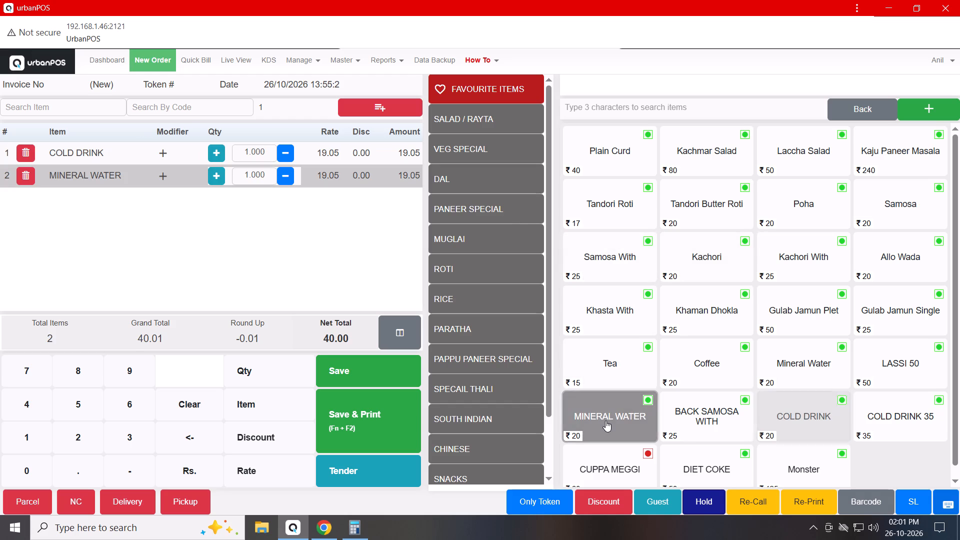
key("F2")
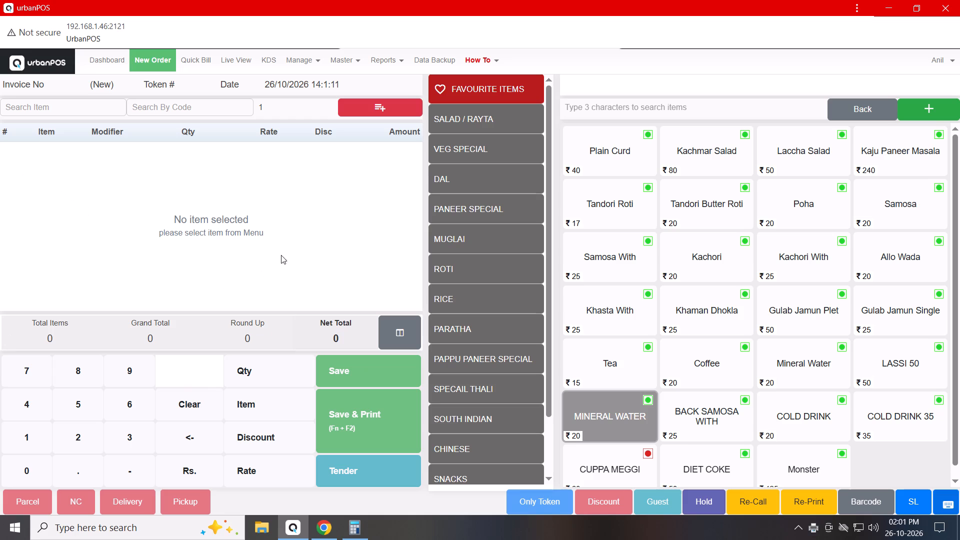
Enter an order for 2 Poha using item code 02, and save and print the bill.
left_click(190, 113)
type("02")
key("Return")
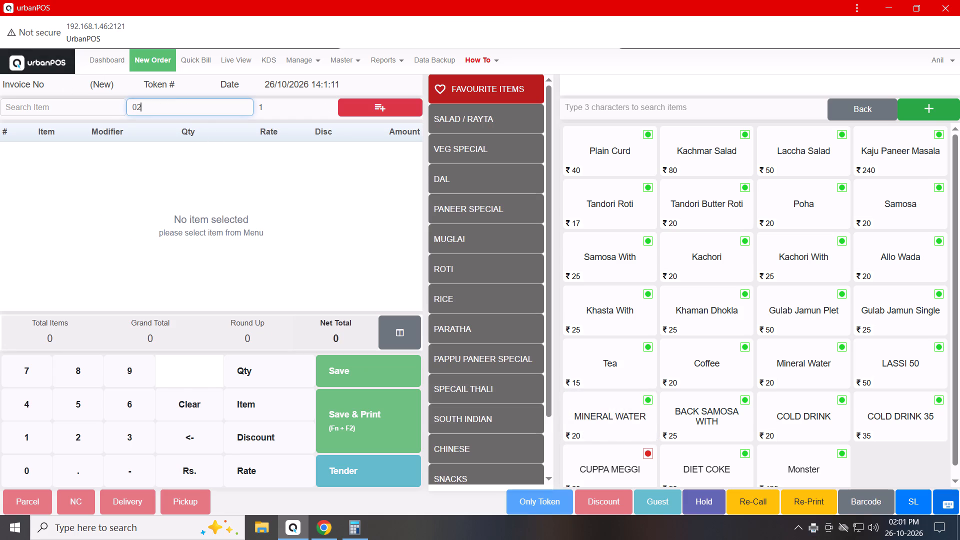
key("2")
key("Return")
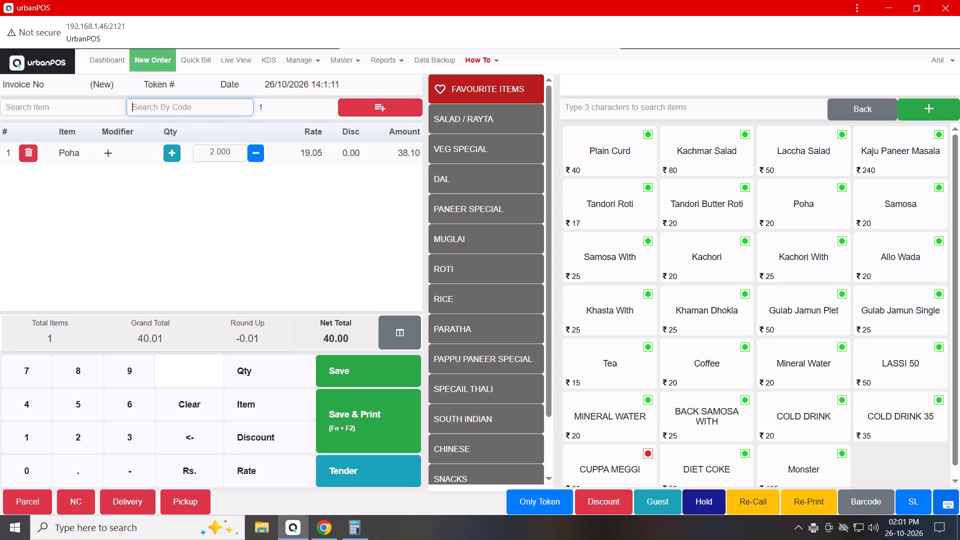
key("F2")
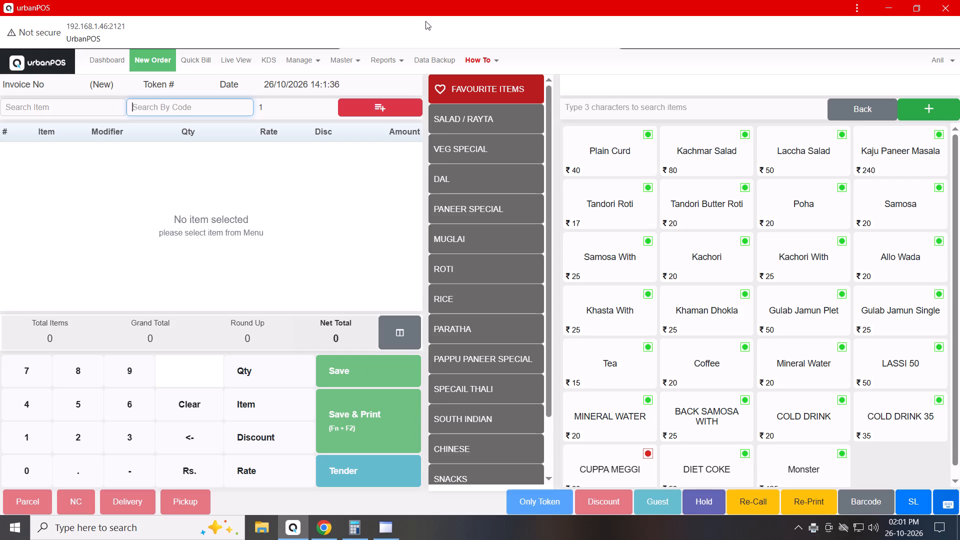
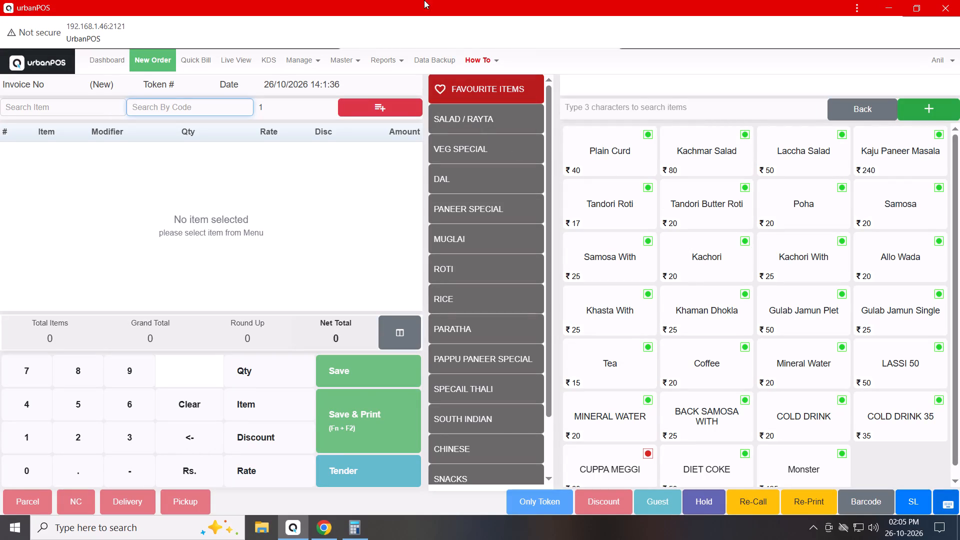
Enter an order for one Poha using item code 02, and save and print the bill.
type("02")
key("Return")
key("Return")
key("F2")
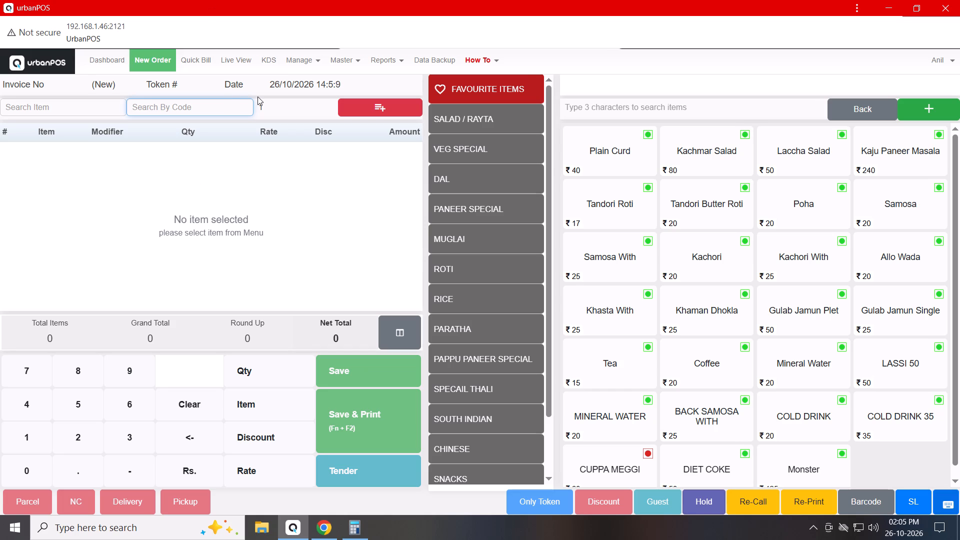
Bill 2 Tea with item code 1 and one MINERAL WATER with item code 006, and save and print the bill.
key("1")
key("Return")
key("2")
key("Return")
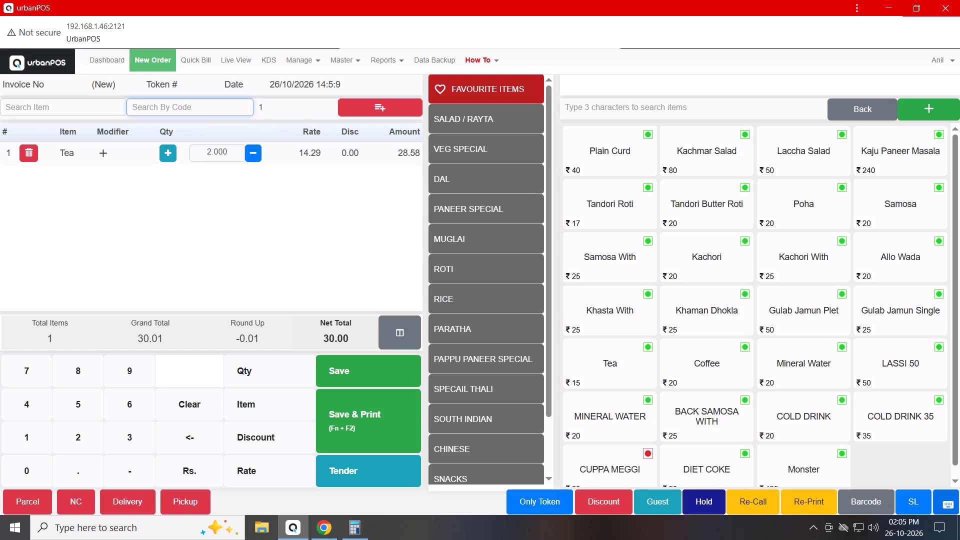
type("006")
key("Return")
key("Return")
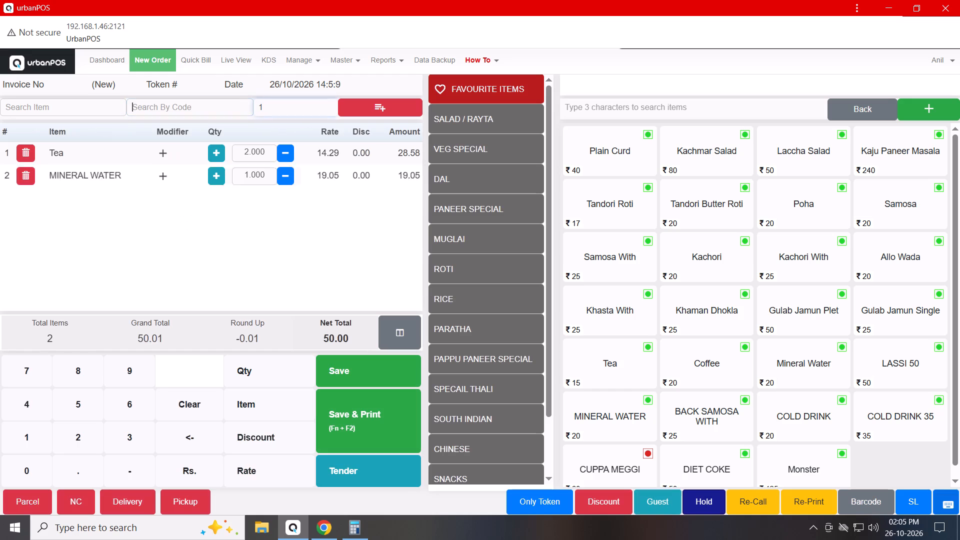
key("F2")
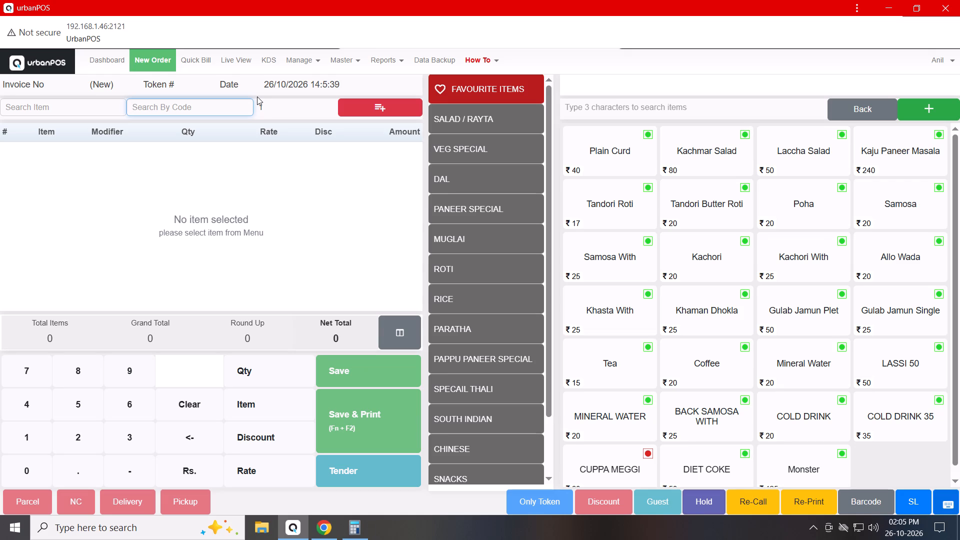
Enter an order for 2 Tea using item code 1, and save and print the bill.
key("1")
key("Return")
key("2")
key("Return")
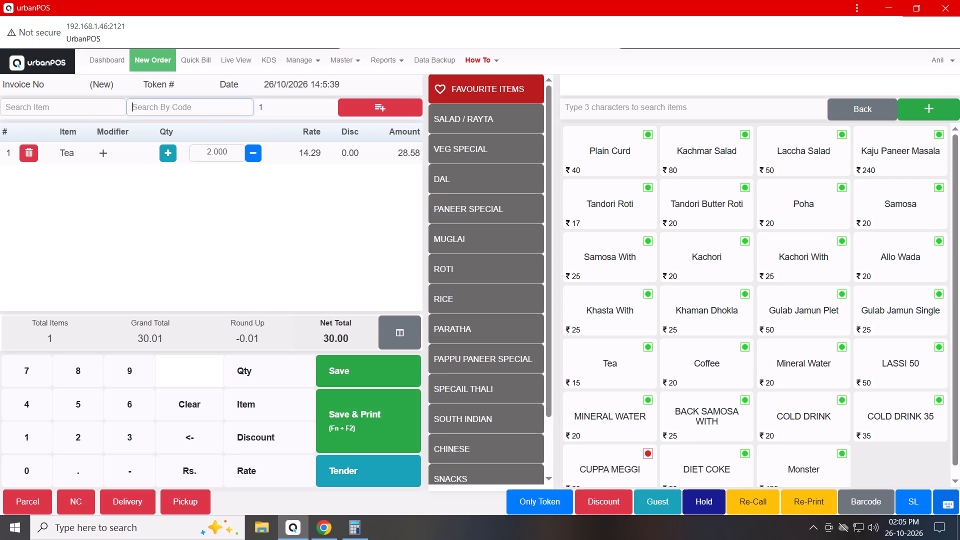
key("F2")
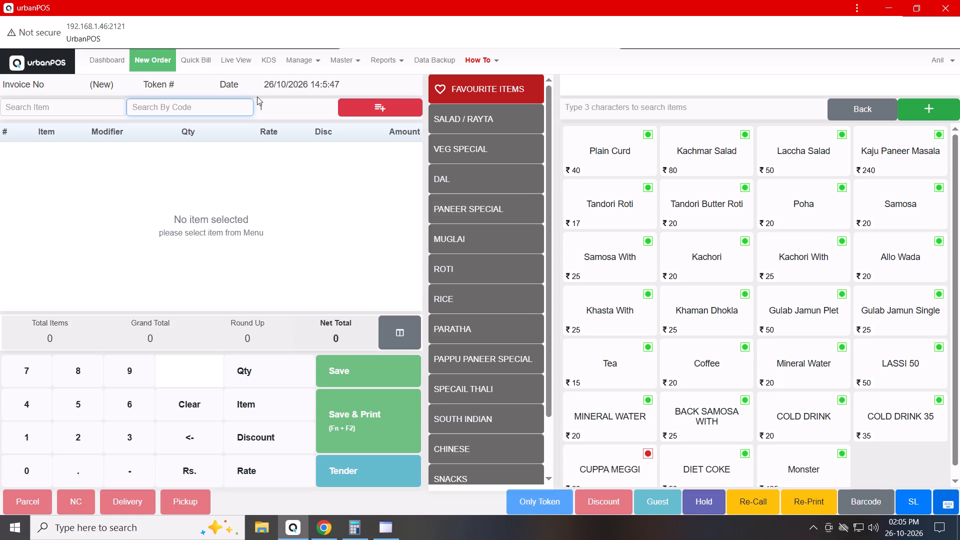
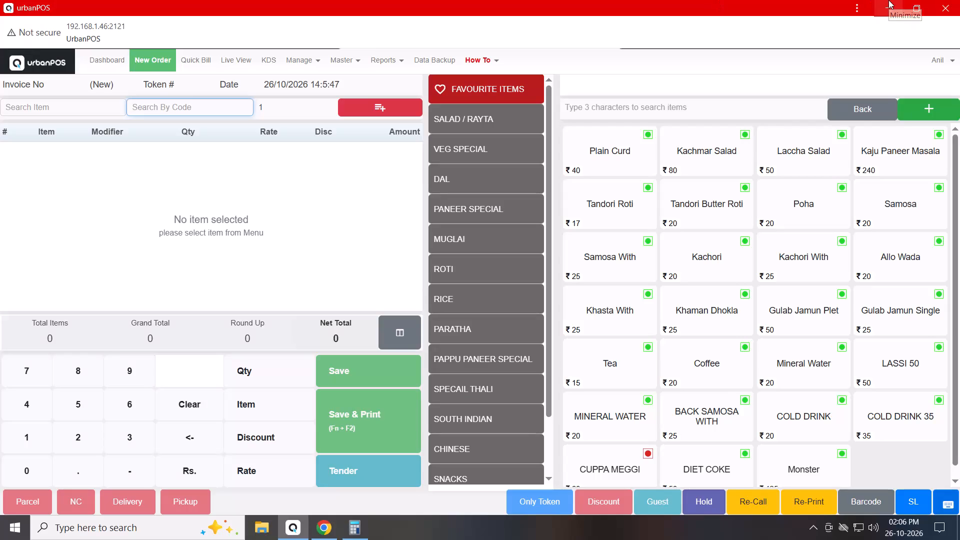
Enter an order for 5 Tea using item code 1, and save and print the bill.
key("1")
key("Return")
key("5")
key("Return")
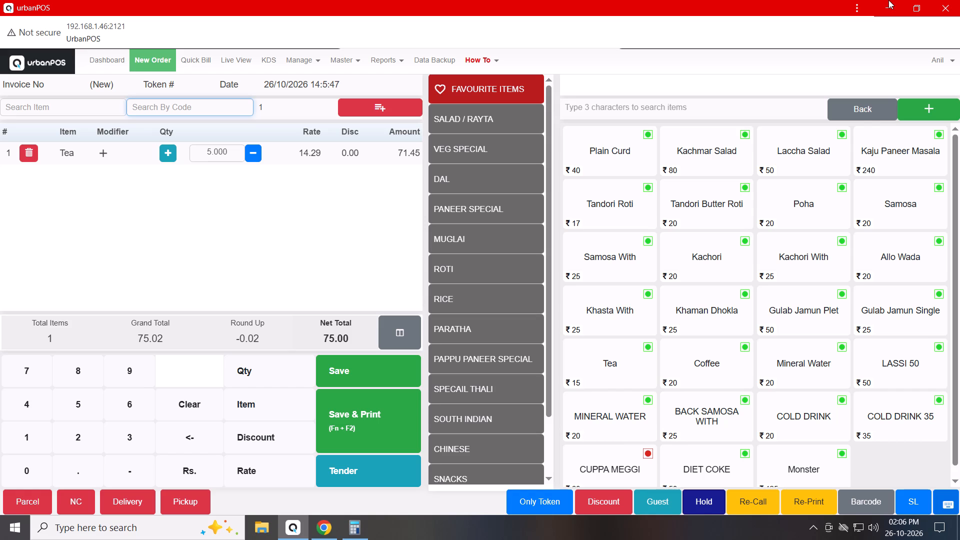
key("F2")
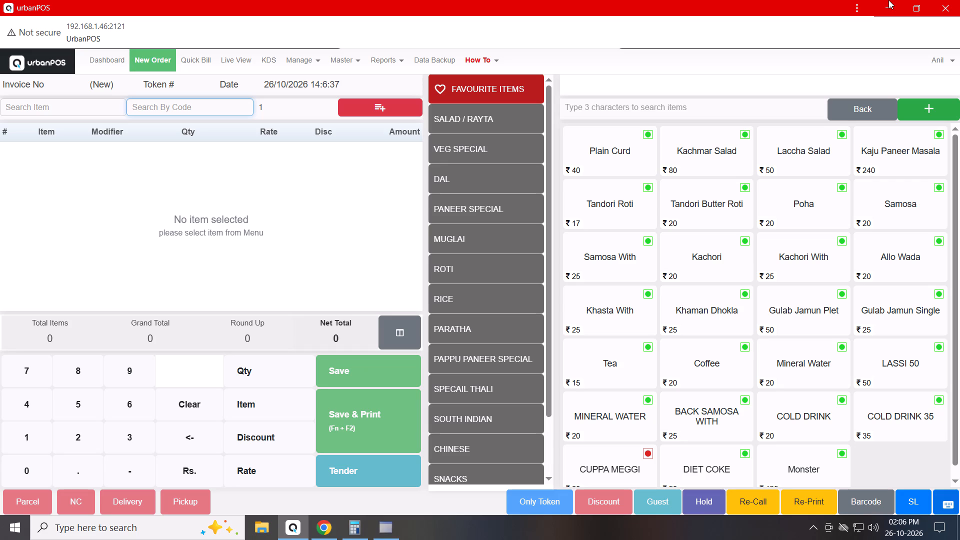
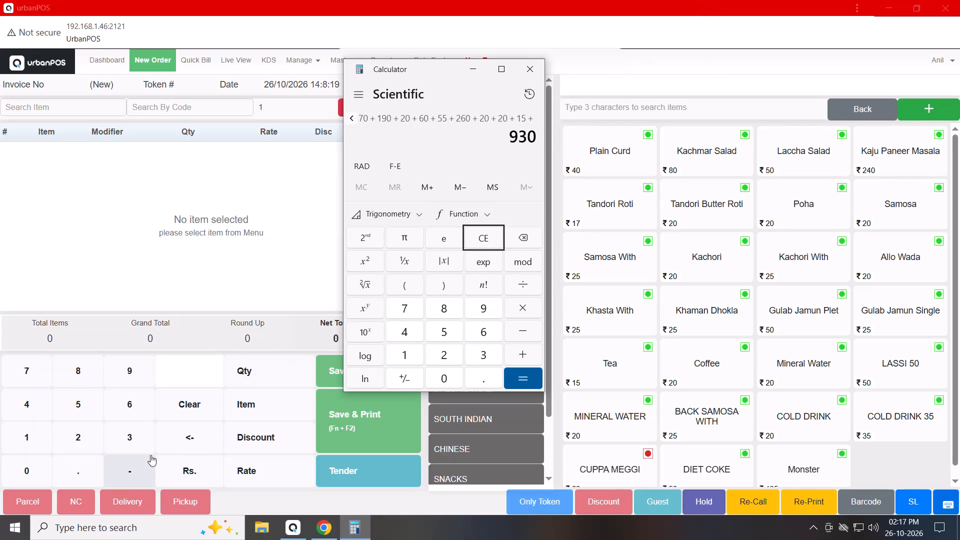
Switch to urbanPOS, enter an order for the item 1 Tokan with quantity 2, and save and print the bill.
key("alt+Tab")
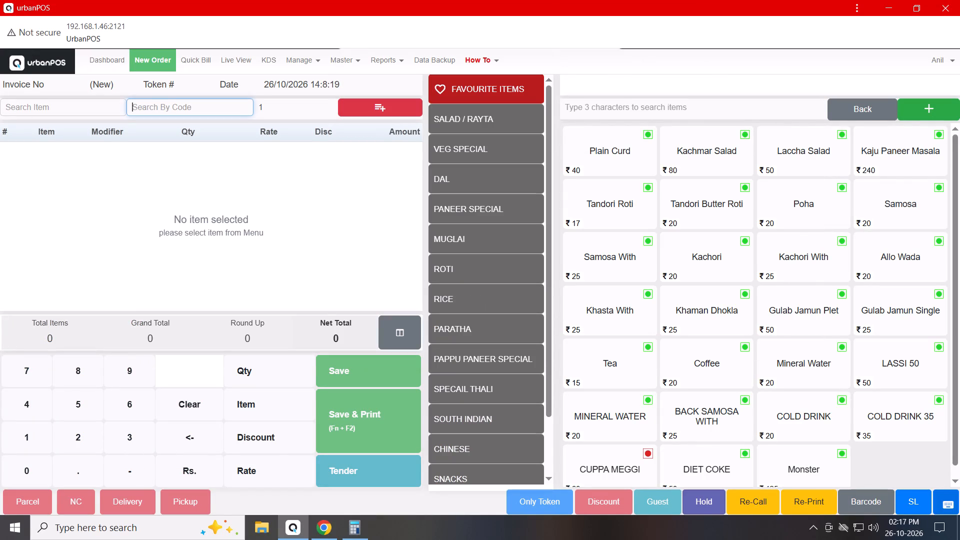
left_click_drag(32, 105, 38, 103)
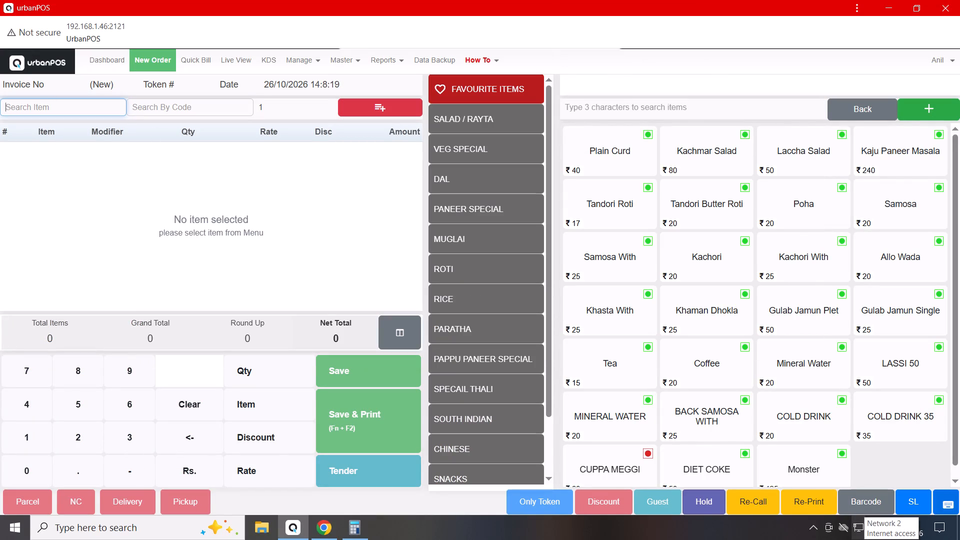
type("to")
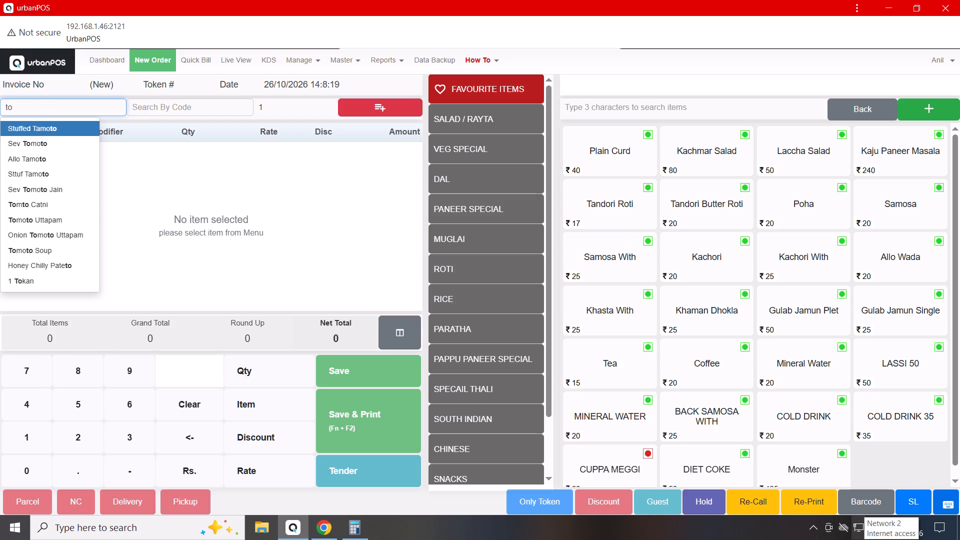
key("k")
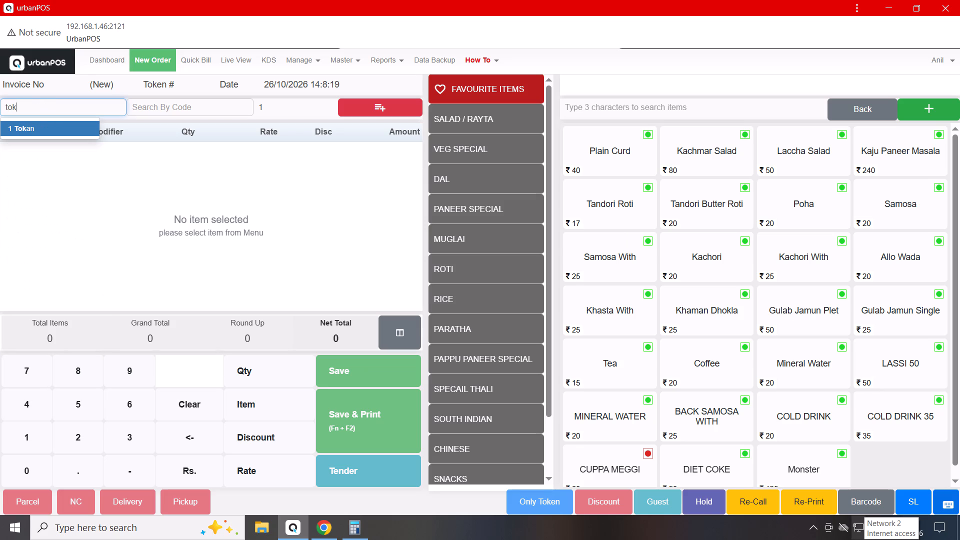
key("Return")
key("2")
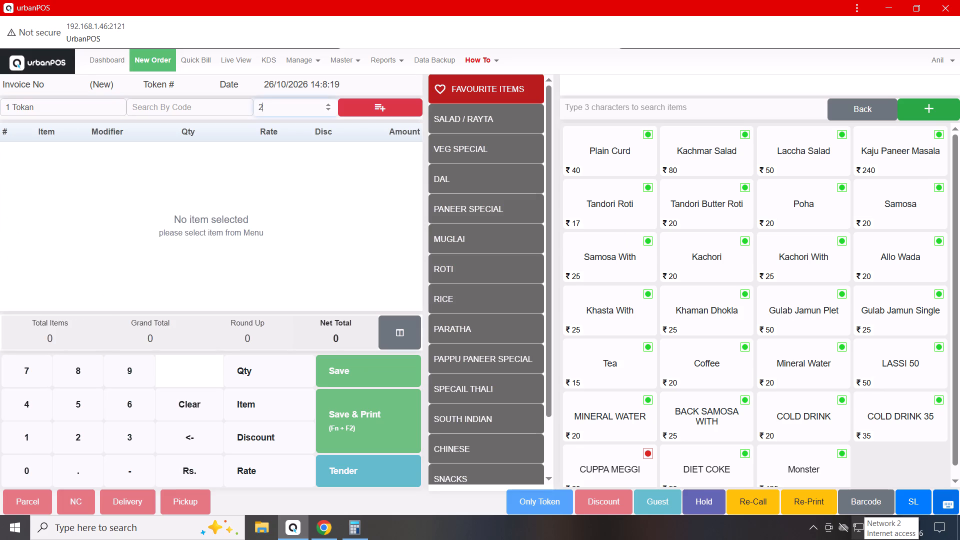
key("Return")
key("F2")
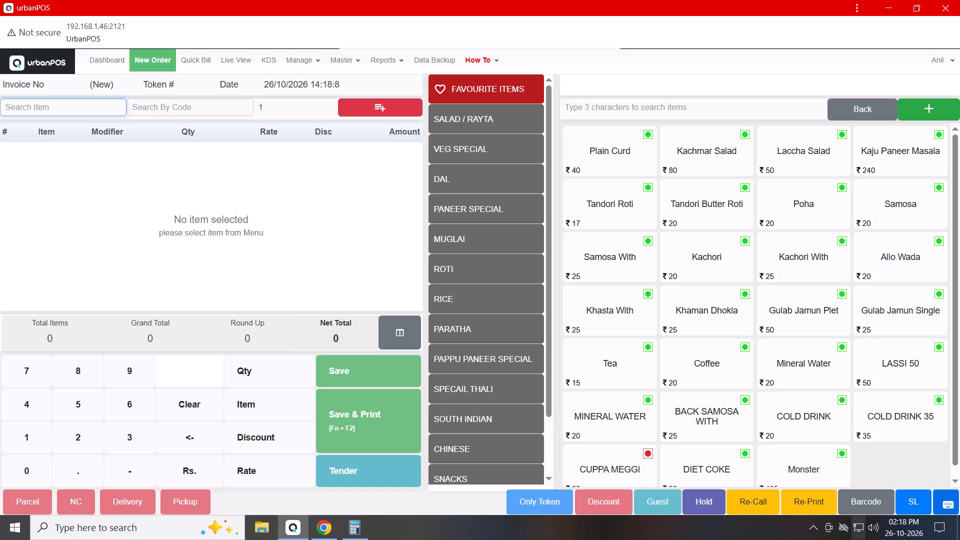
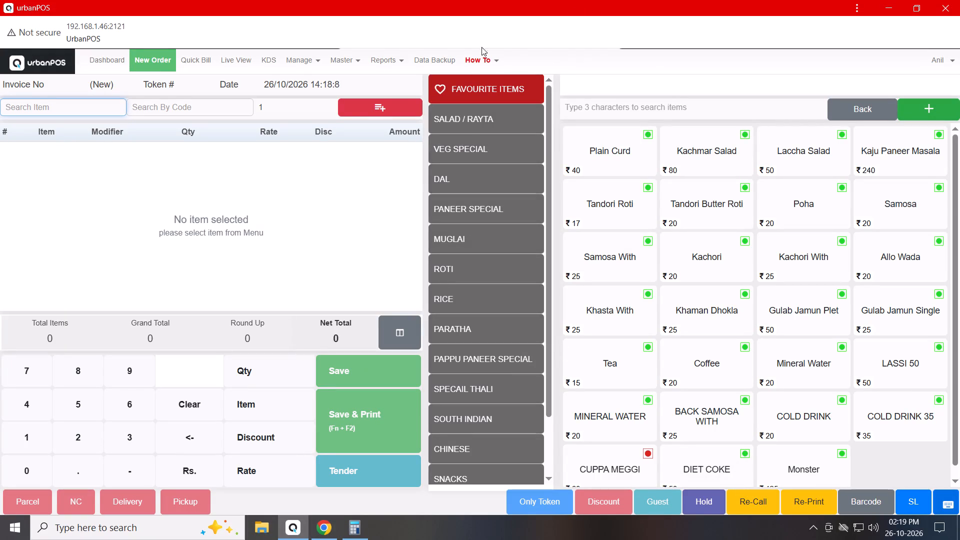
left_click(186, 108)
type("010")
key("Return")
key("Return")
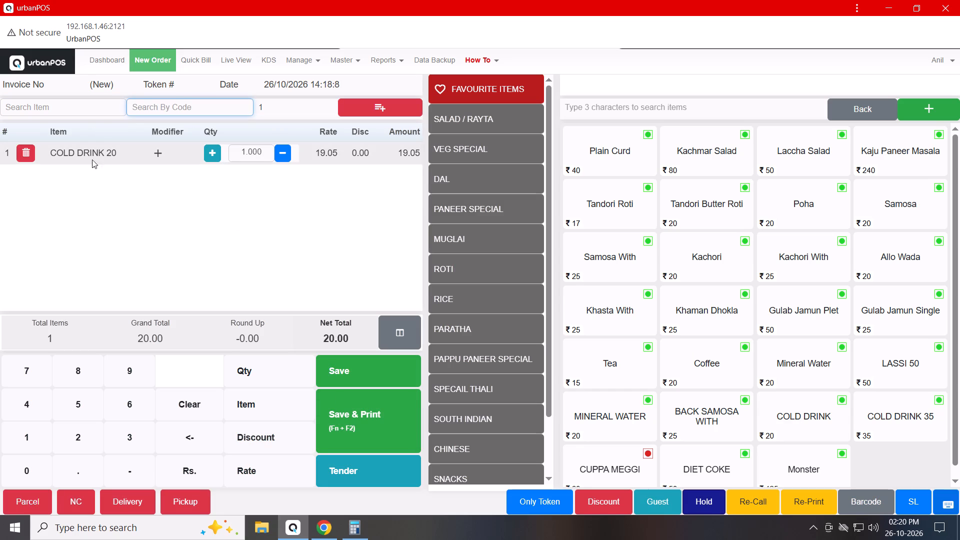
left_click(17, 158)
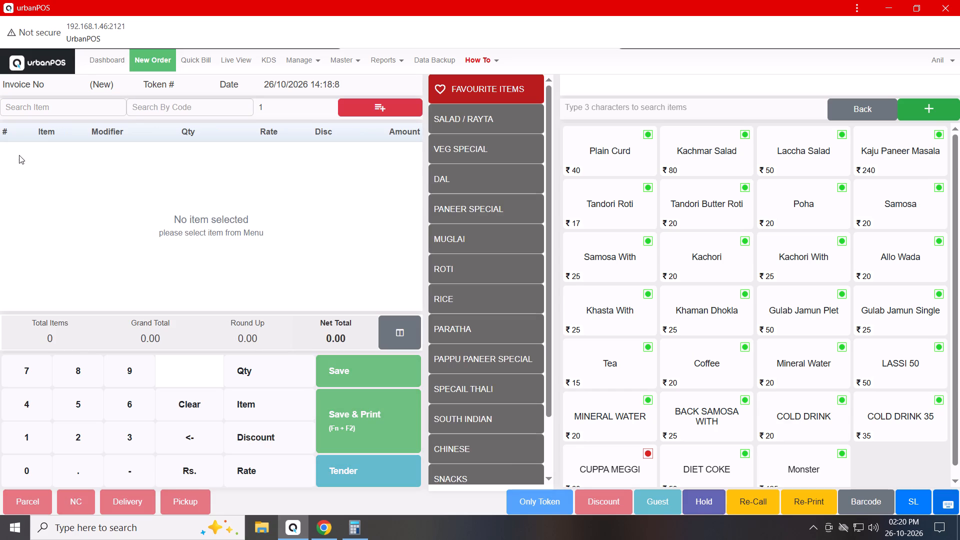
Enter an order for one Mineral Water at ₹20 from the favourite items, and save and print the bill.
left_click(812, 361)
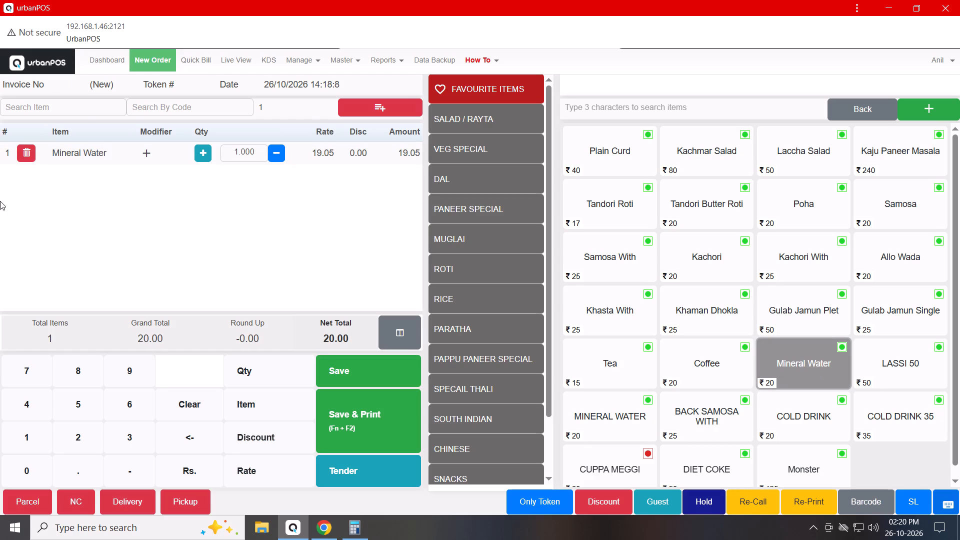
key("F2")
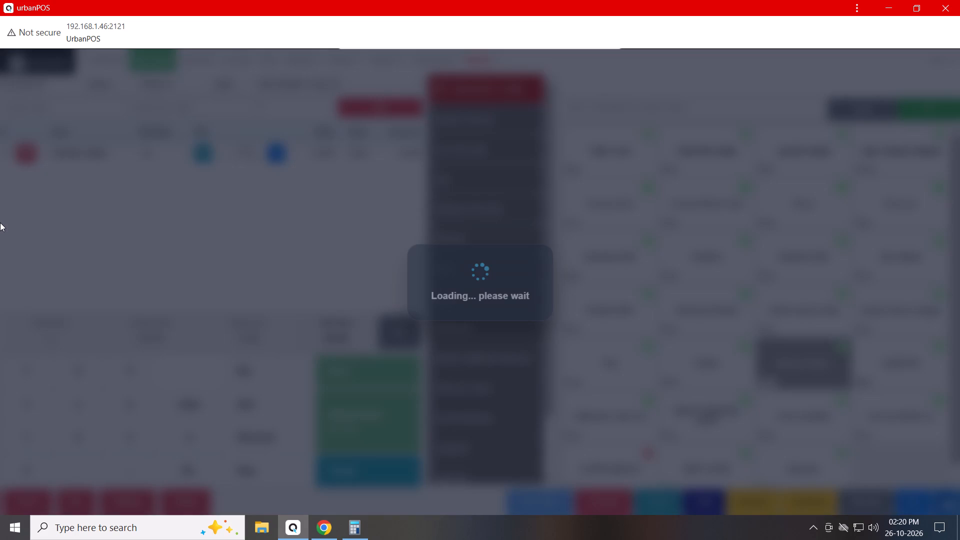
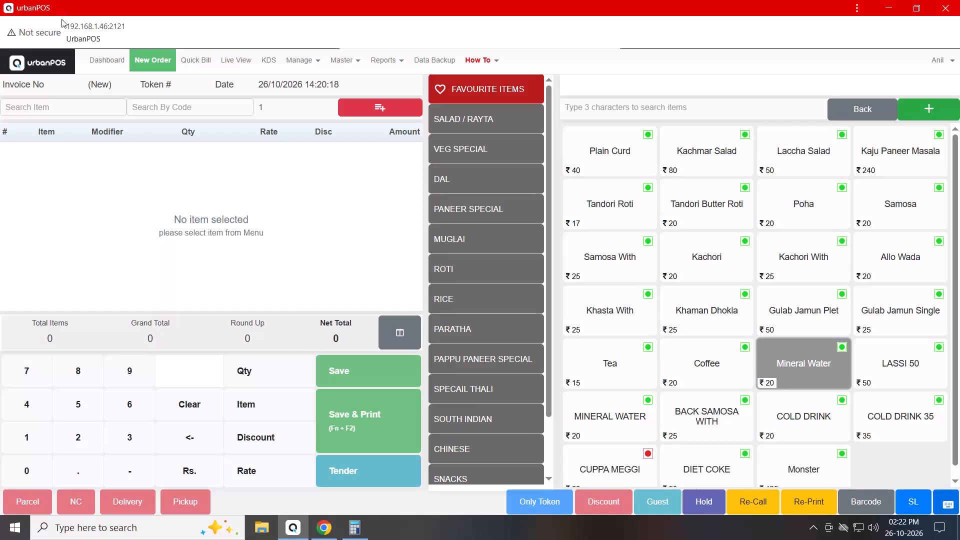
Find Dal Green Chili by searching for "dal" and add one portion to the new order.
left_click(77, 109)
type("da")
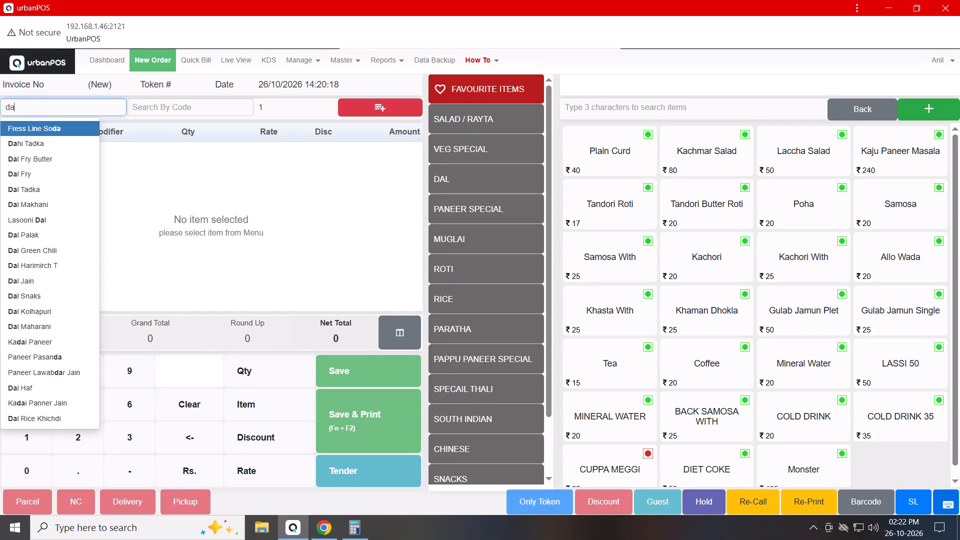
key("l")
key("Down")
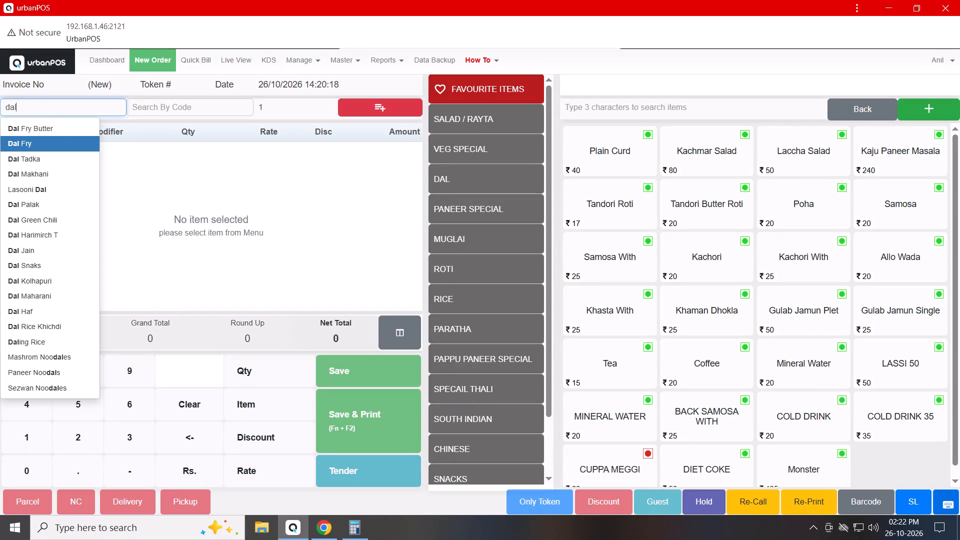
key("Down")
key("Down")
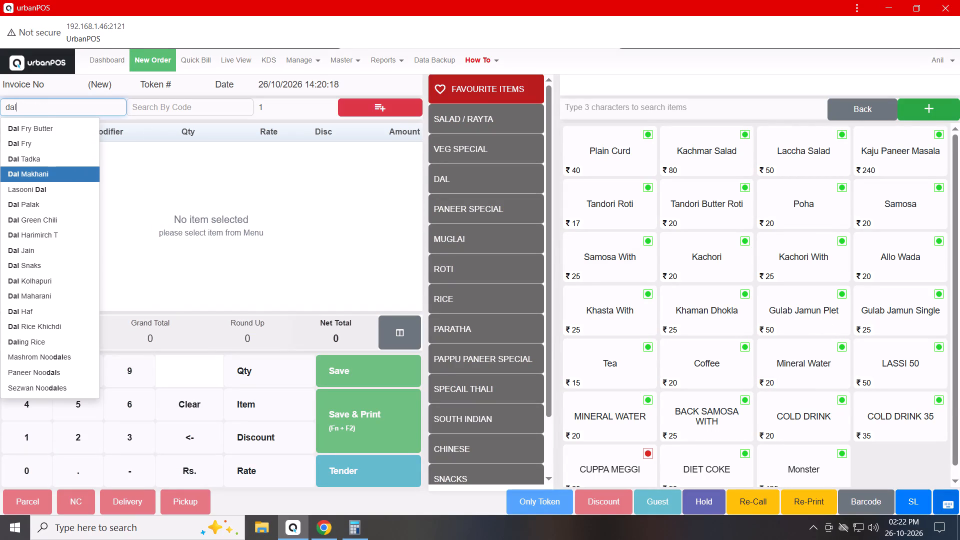
key("Down")
key("Down")
key("Down")
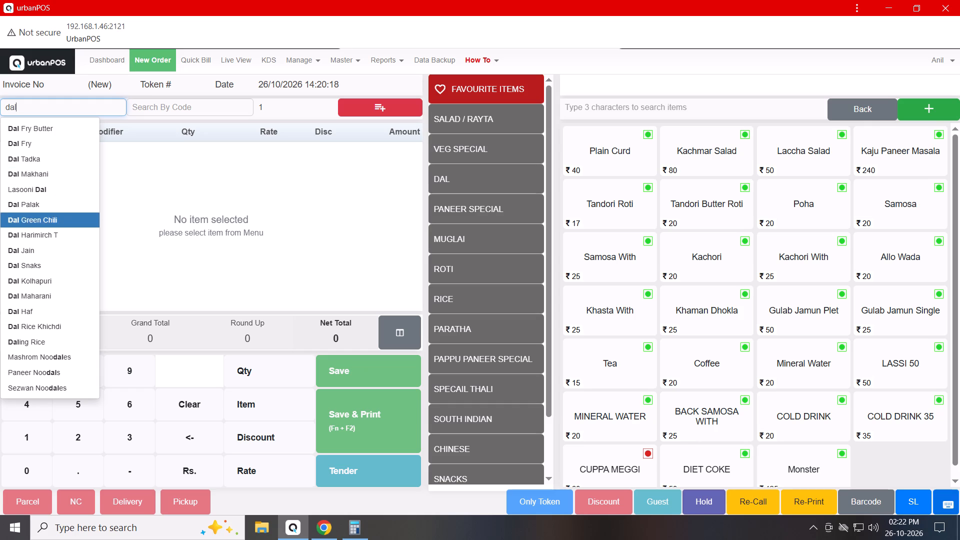
key("Down")
key("Up")
key("Return")
key("Return")
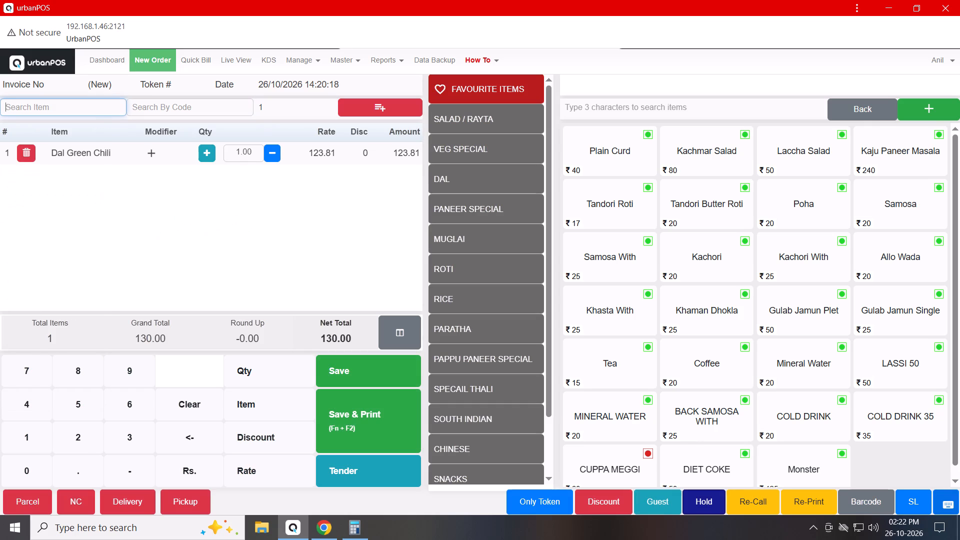
Find Tawa Roti by searching for "rot", add a quantity of 5 to the order, and save and print the bill.
key("t")
key("BackSpace")
type("rot")
key("Down")
key("Down")
key("Down")
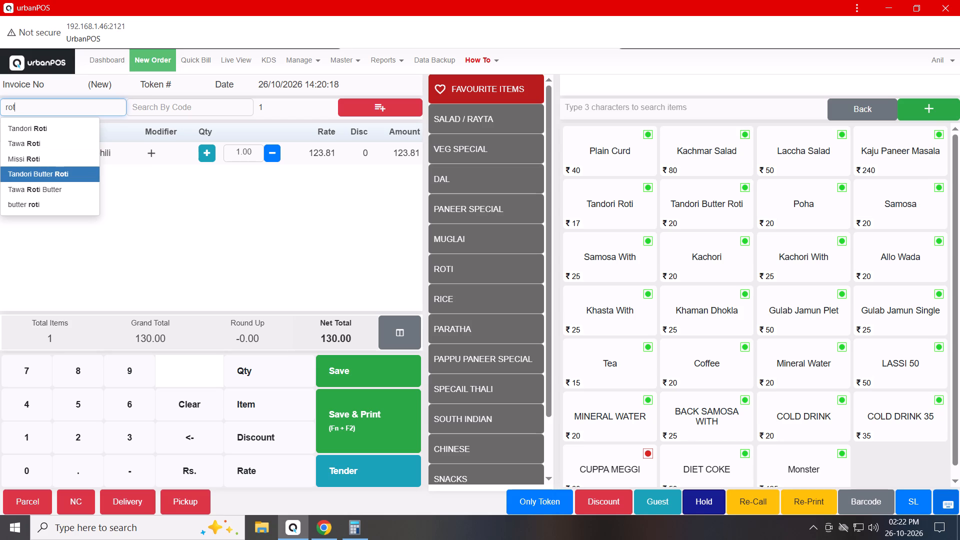
key("Up")
key("Up")
key("Return")
key("5")
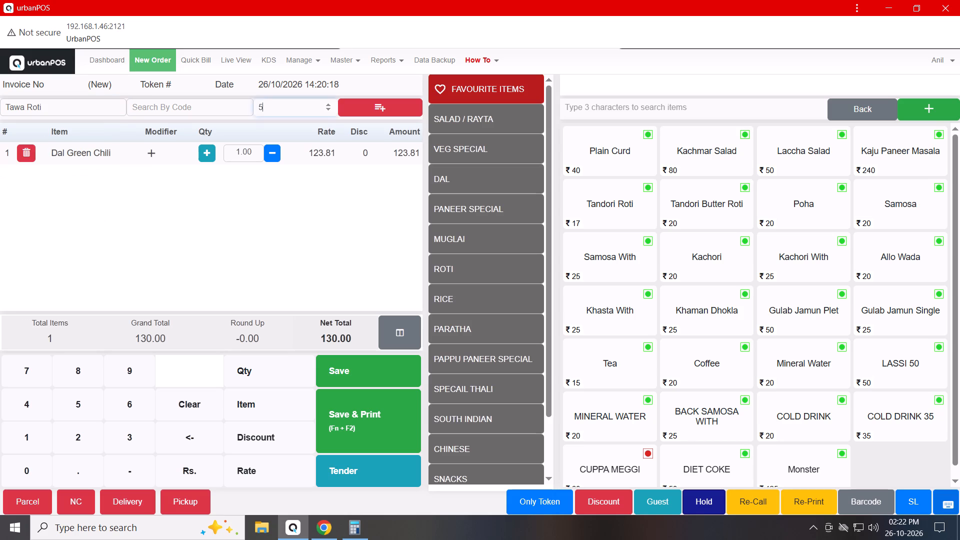
key("Return")
key("F2")
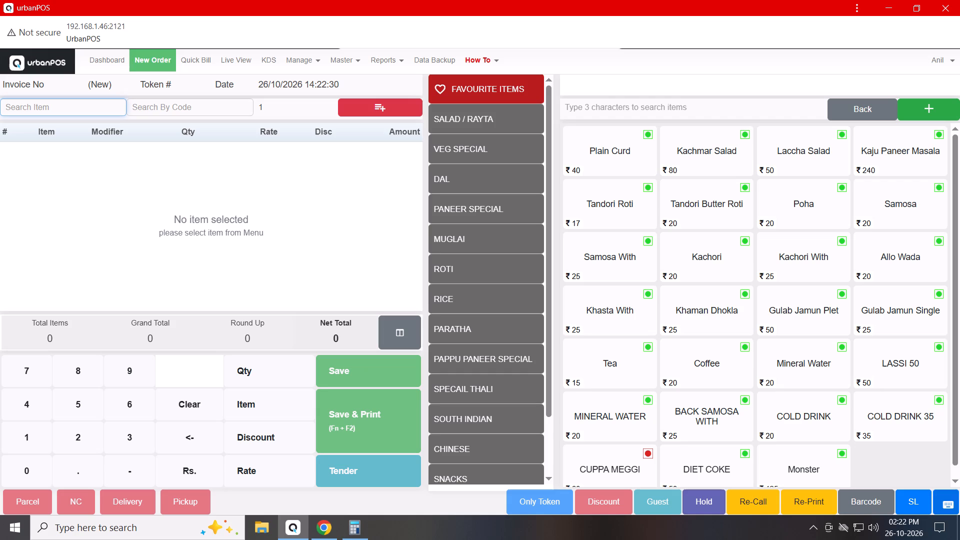
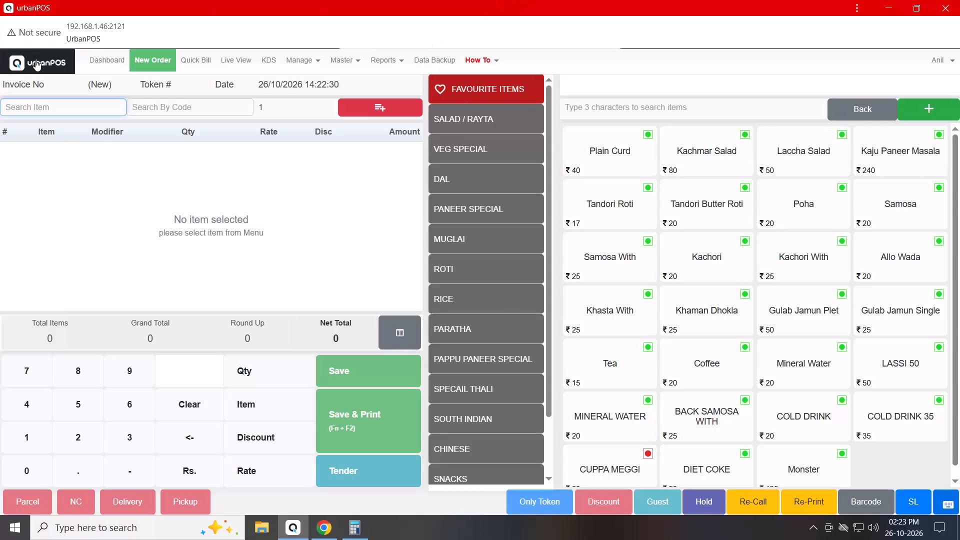
Add 3 Poha by code 02 and 3 Samosa by code 03 to the new order.
left_click(159, 108)
type("02")
key("Return")
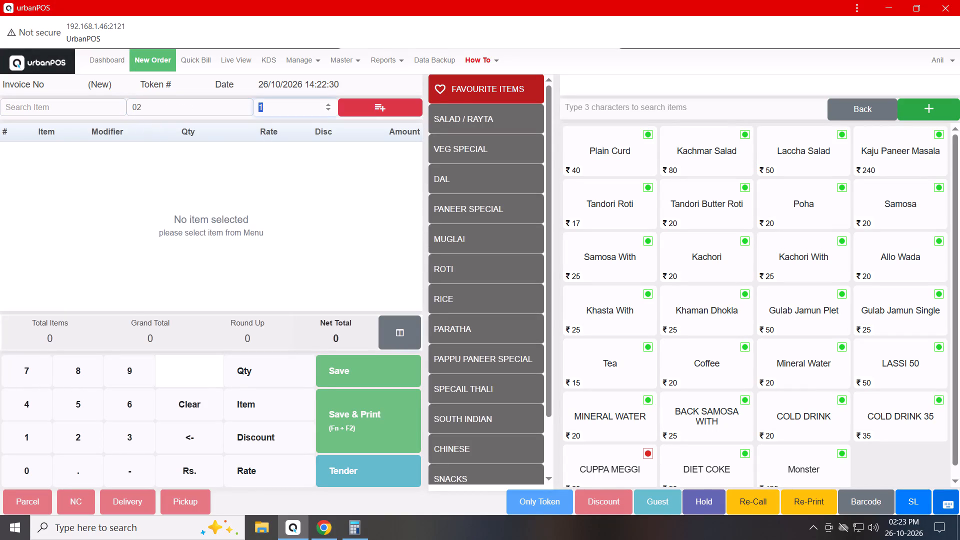
key("3")
key("Return")
type("03")
key("Return")
key("3")
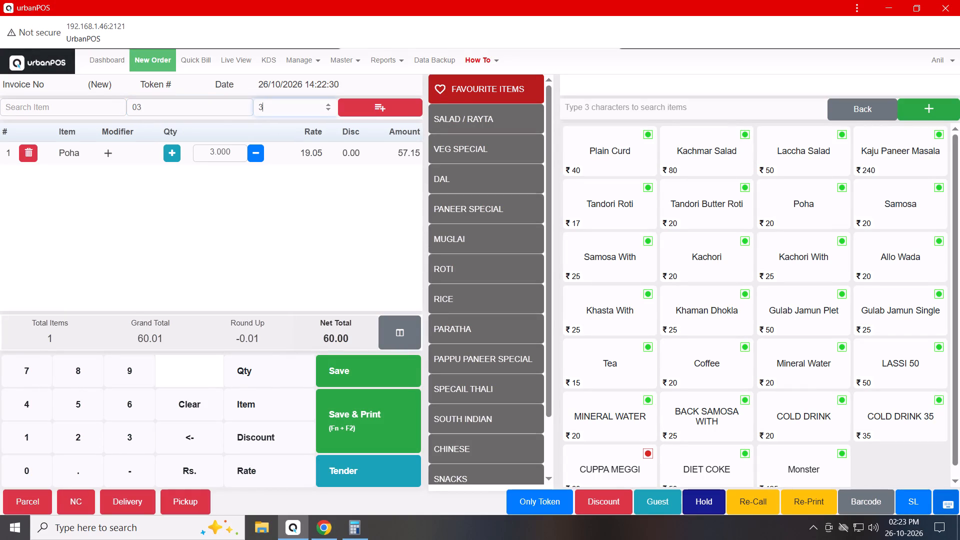
key("Return")
Add 3 Tea by code 1 to the order, and save and print the bill.
key("0")
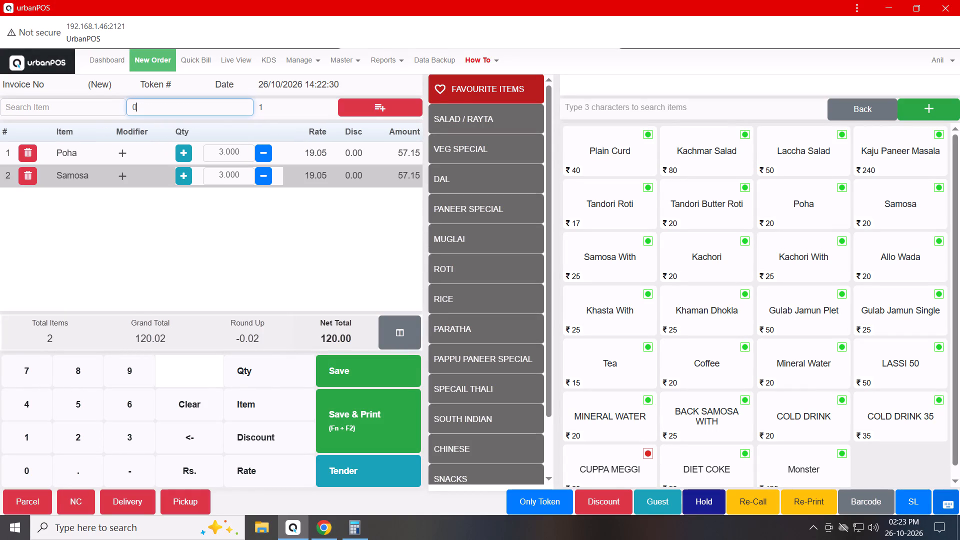
key("BackSpace")
key("1")
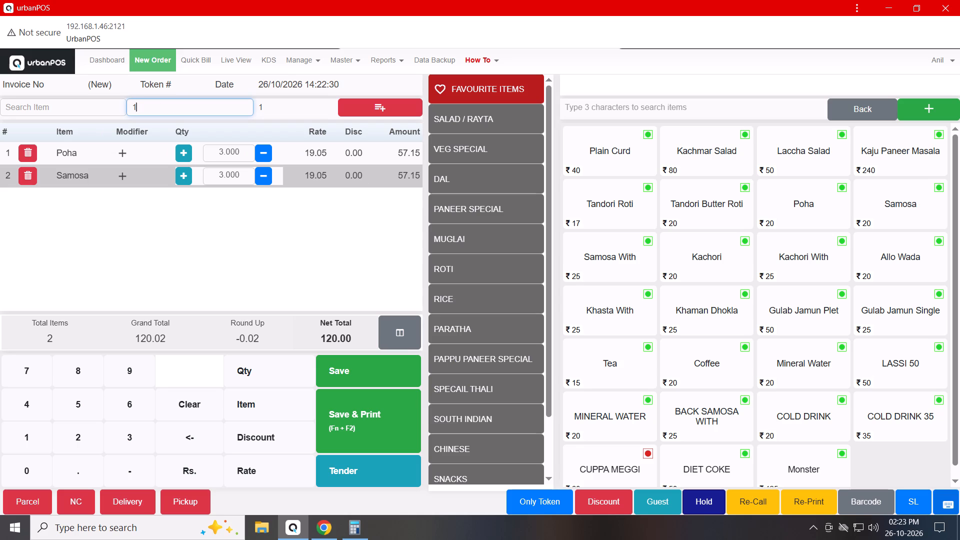
key("Return")
key("3")
key("Return")
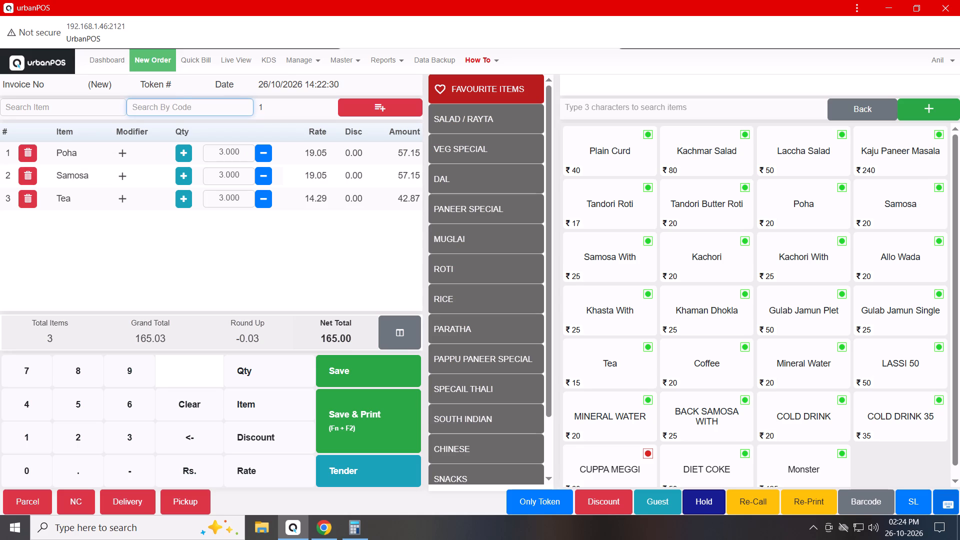
key("F2")
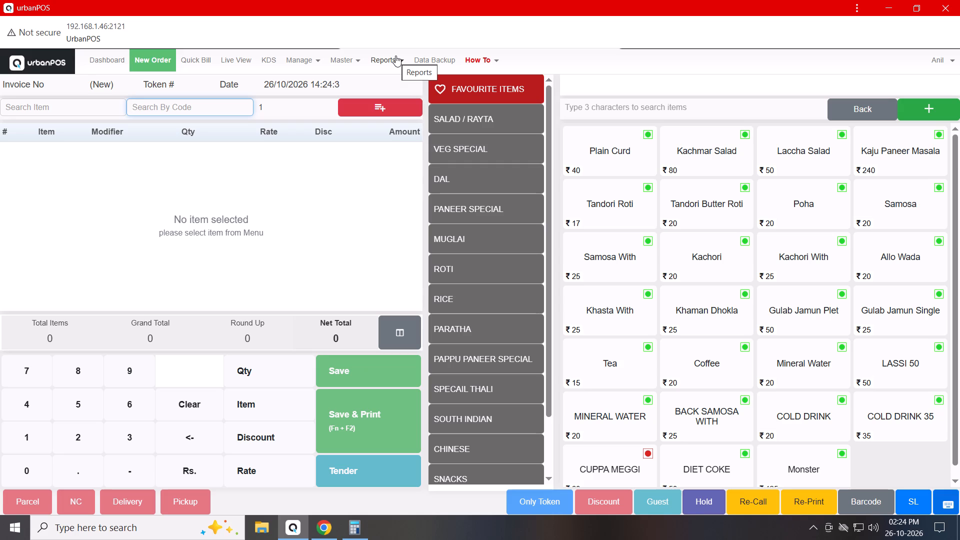
Enter a new order of 2 Poha by code 02, and save and print the bill.
type("02")
key("Return")
key("2")
key("Return")
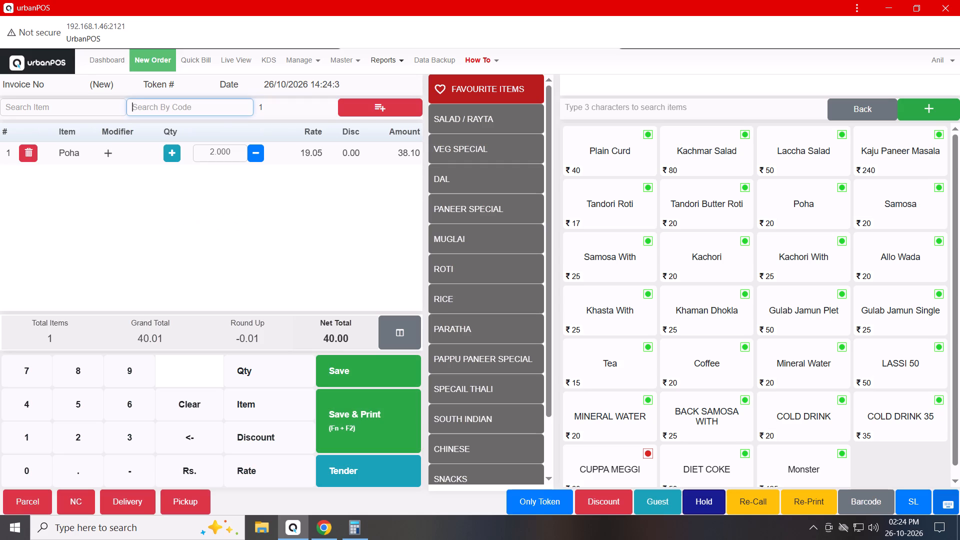
key("F2")
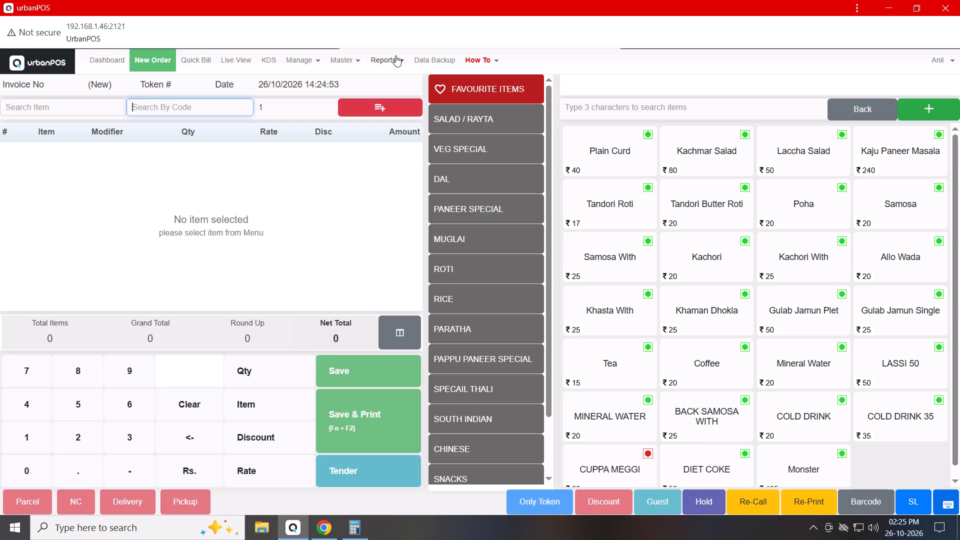
Enter a new order of 1 Poha by code 02, and save and print the bill.
type("02")
key("Return")
key("Return")
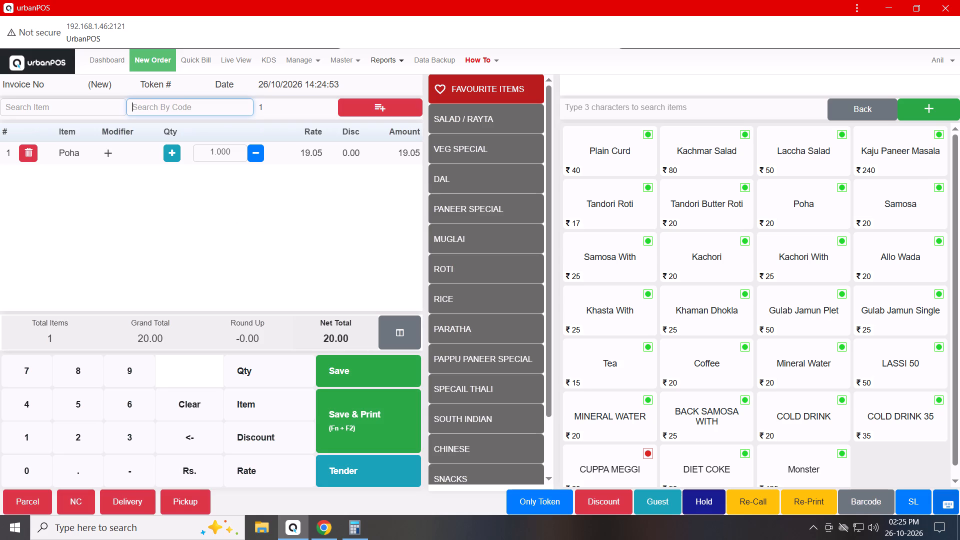
key("F2")
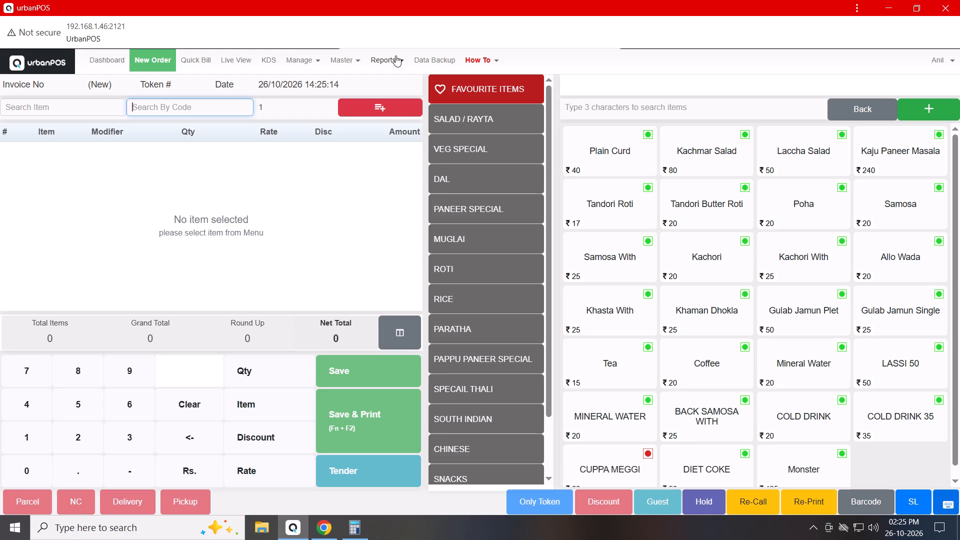
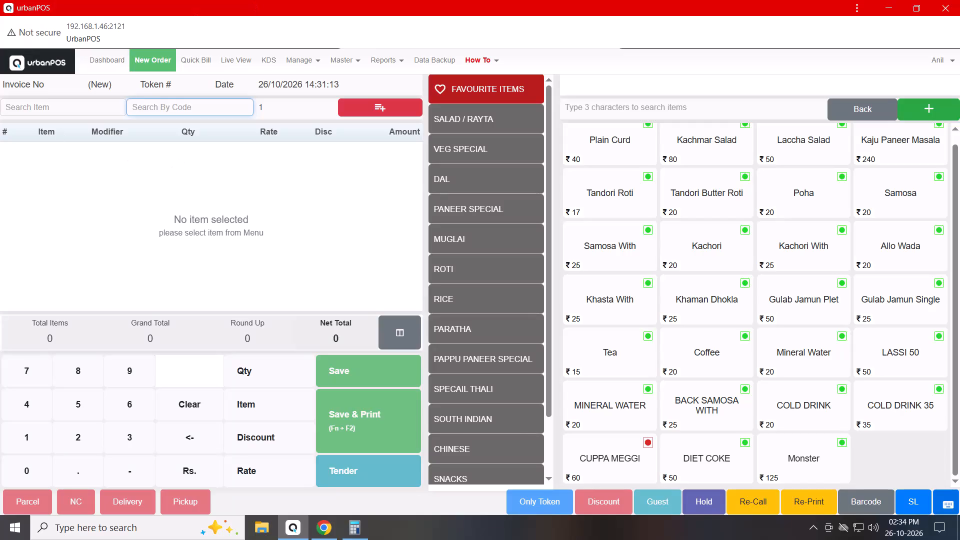
Search the items for "sev" and add 1 Sev Tomoto to the new order.
left_click(20, 110)
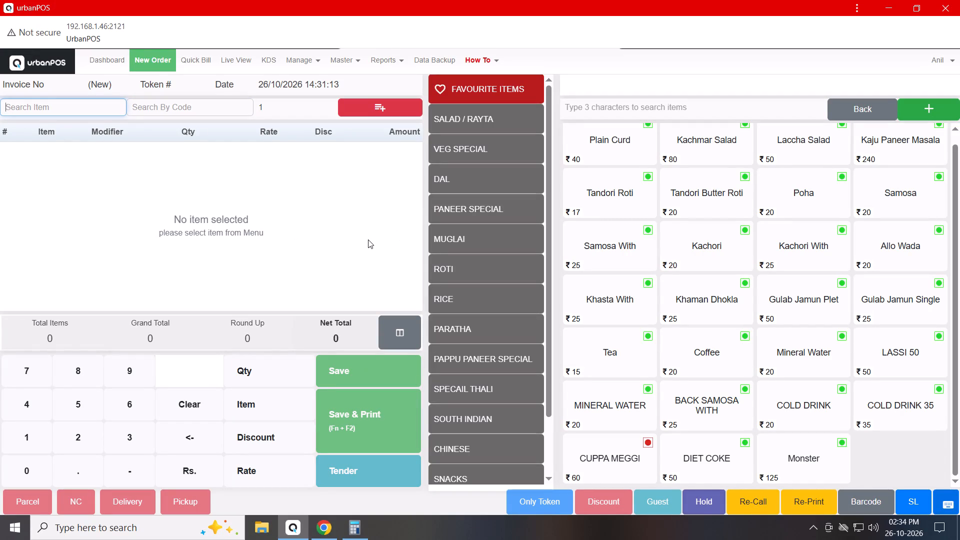
key("s")
key("e")
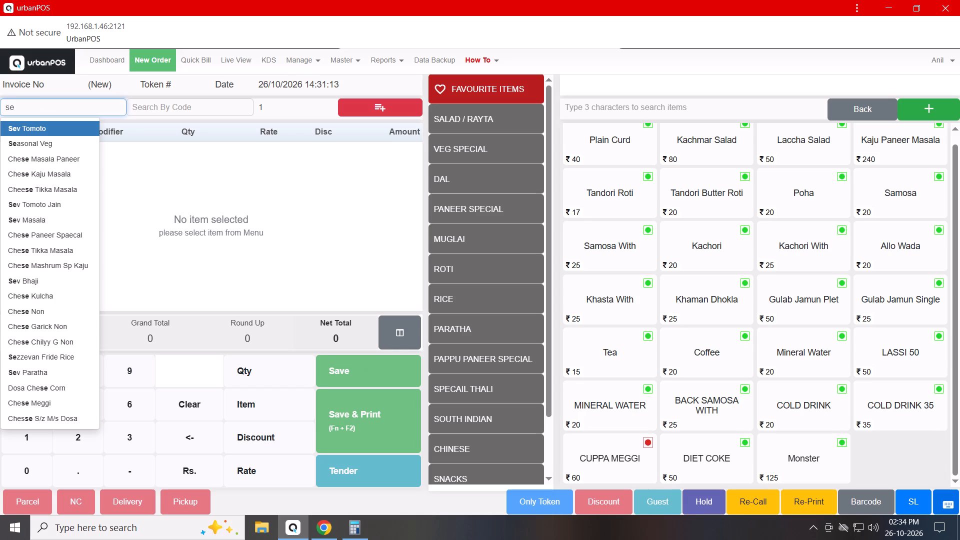
key("BackSpace")
key("BackSpace")
key("BackSpace")
key("BackSpace")
key("BackSpace")
key("BackSpace")
key("BackSpace")
key("BackSpace")
key("BackSpace")
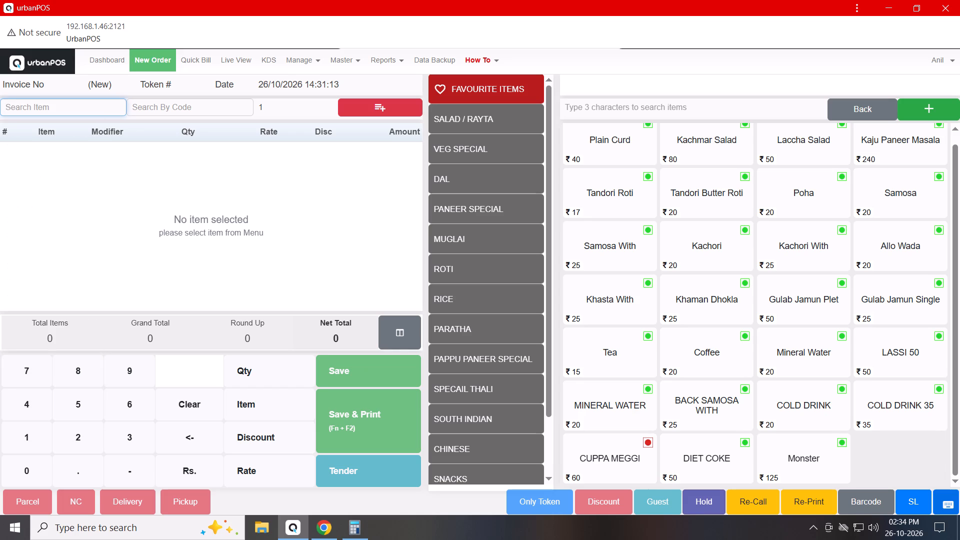
type("sev")
key("Down")
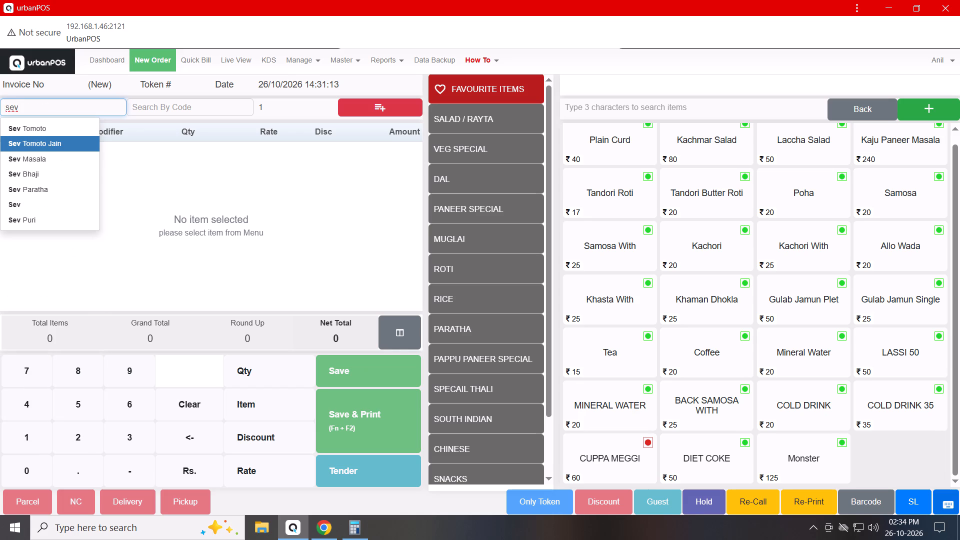
key("Up")
key("Return")
key("Return")
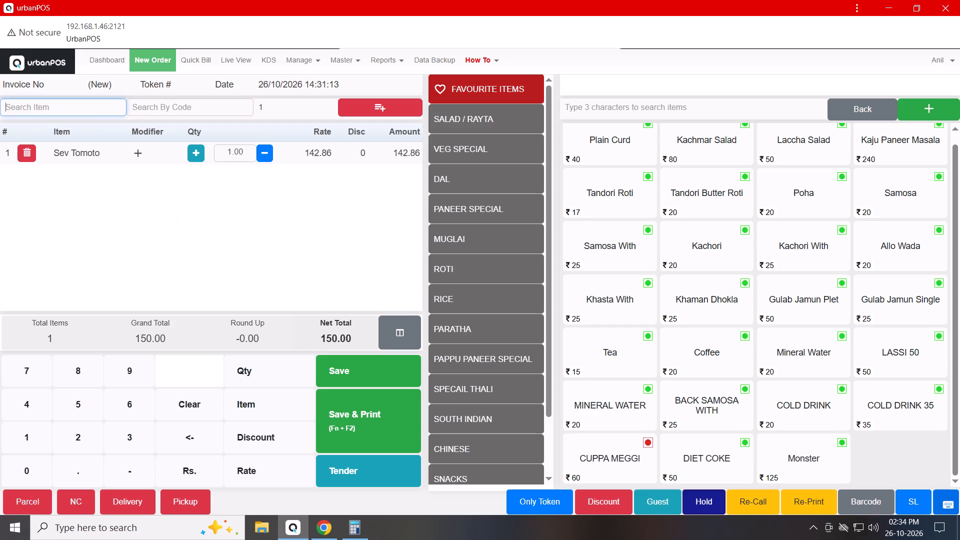
Search the items for "ric" and add 1 Plain Rice to the order.
type("ric")
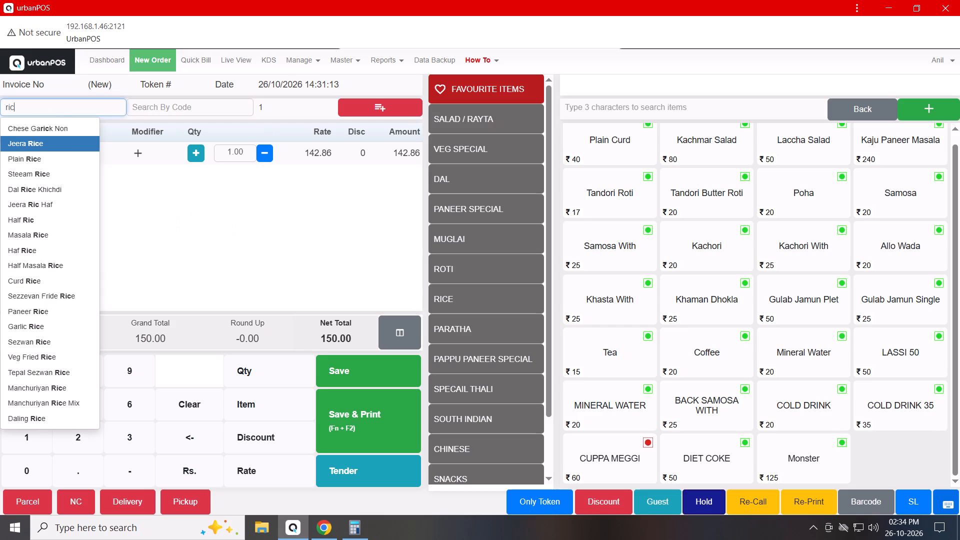
key("Down")
key("Down")
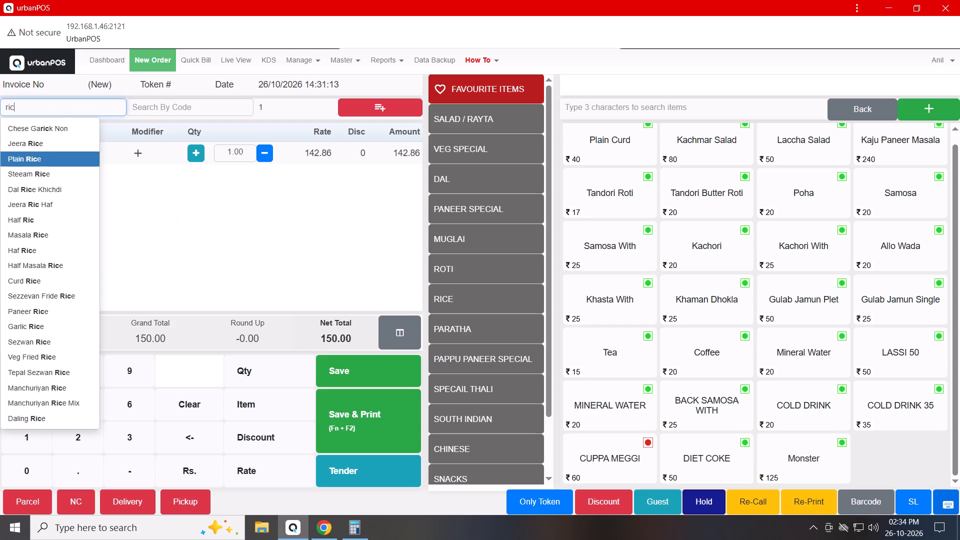
key("Return")
key("Return")
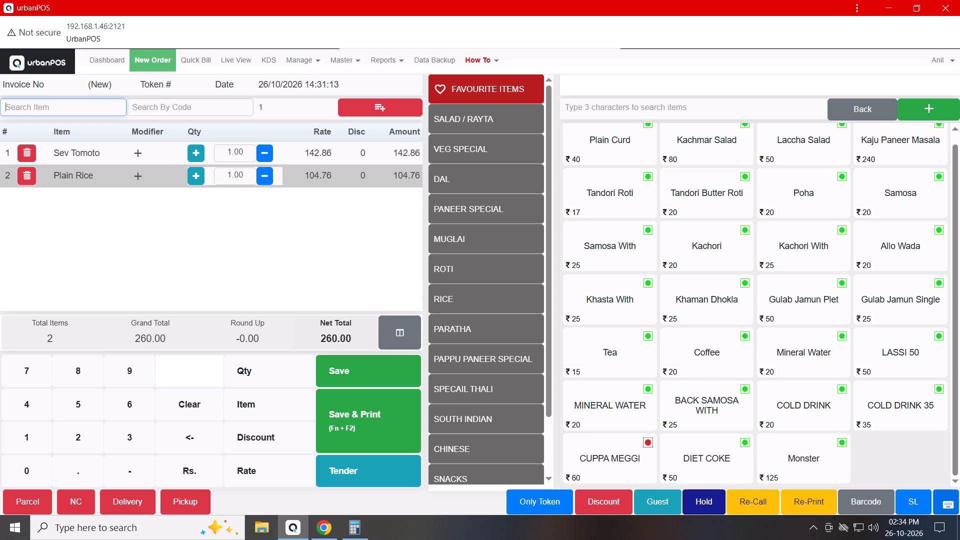
Search the items for "rot" and add 4 Tandori Roti to the order.
type("ro")
key("t")
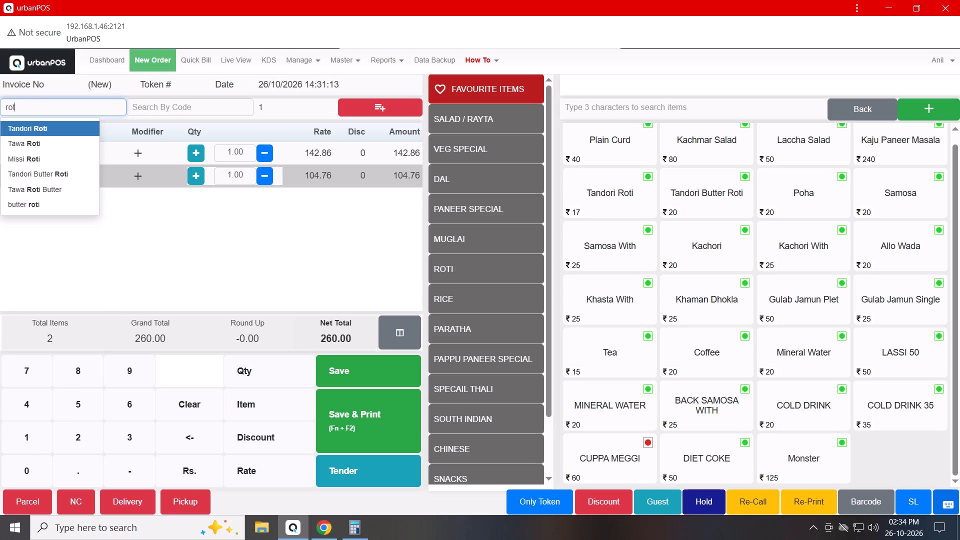
key("Down")
key("Down")
key("Down")
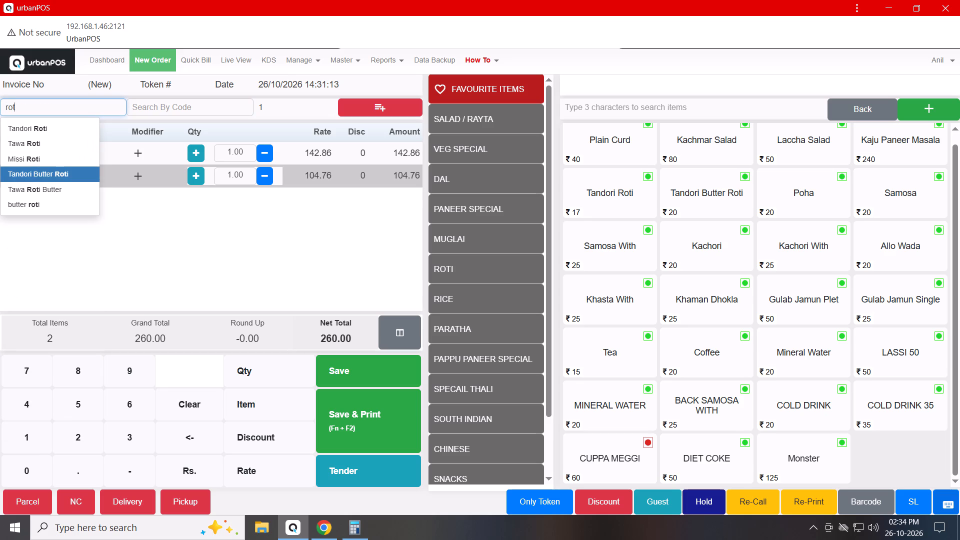
key("Up")
key("Up")
key("Up")
key("Return")
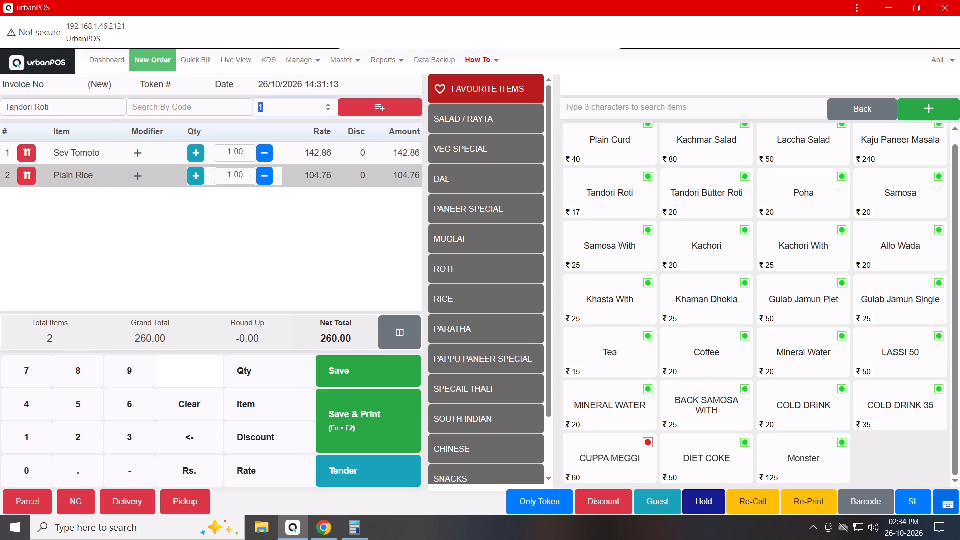
key("4")
key("Return")
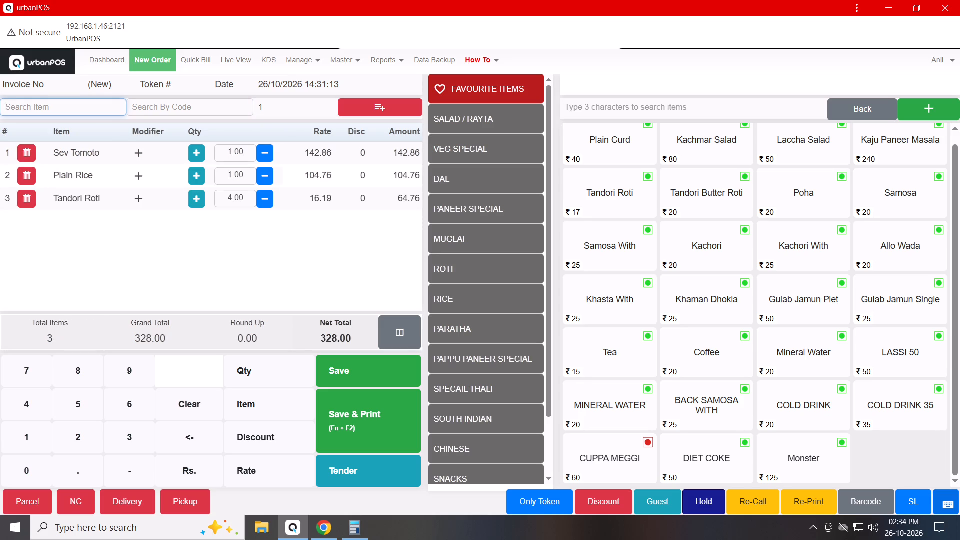
Search the items for "sam" and add 2 Samosa With to the order.
key("0")
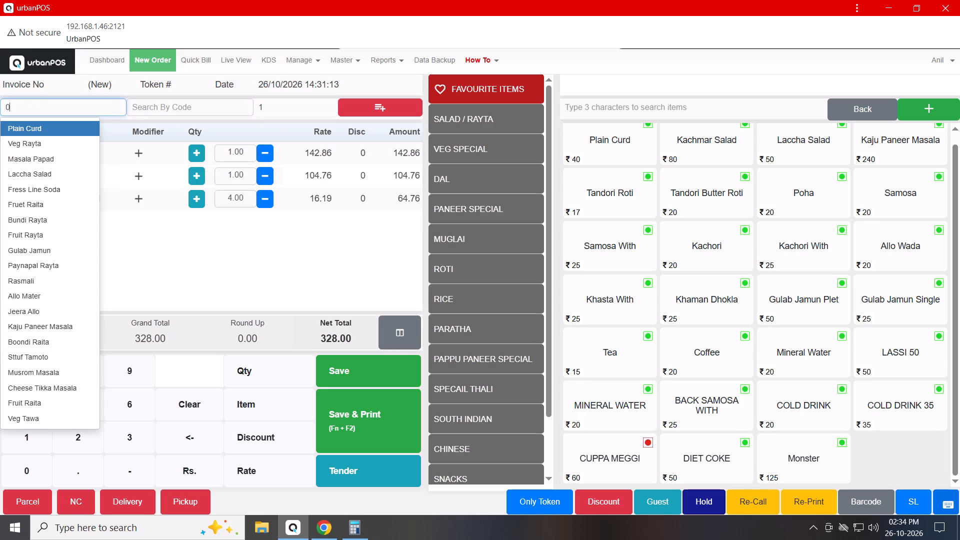
key("BackSpace")
type("sam")
key("Down")
key("Down")
key("Down")
key("Down")
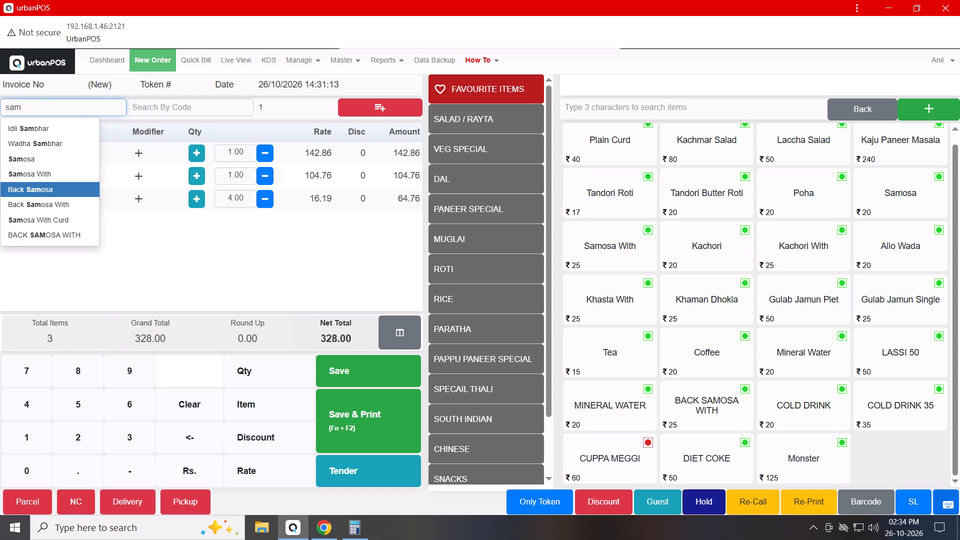
key("Down")
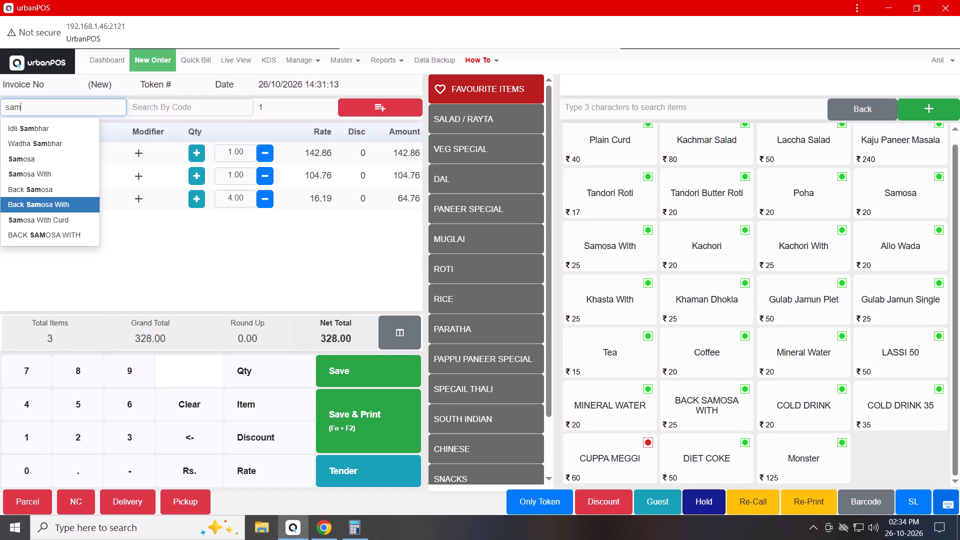
key("Up")
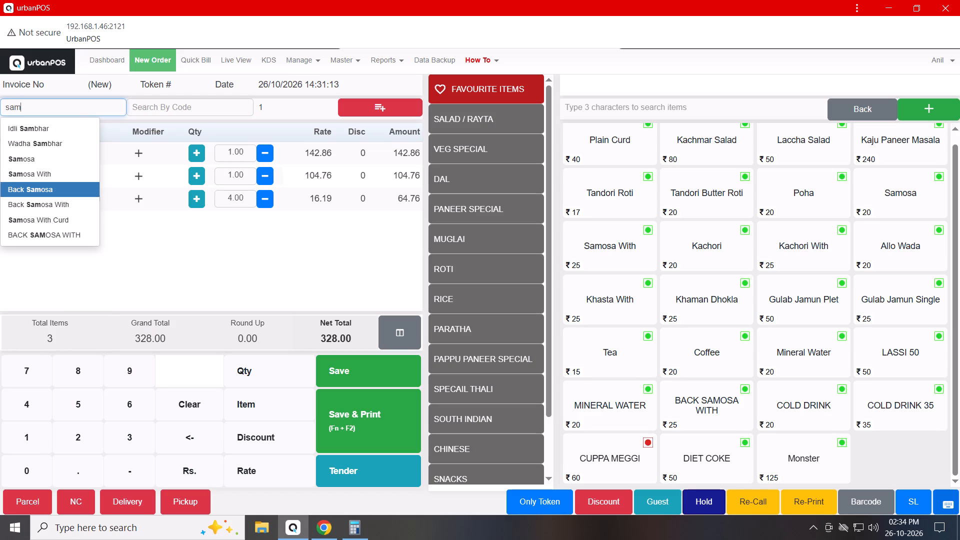
key("Up")
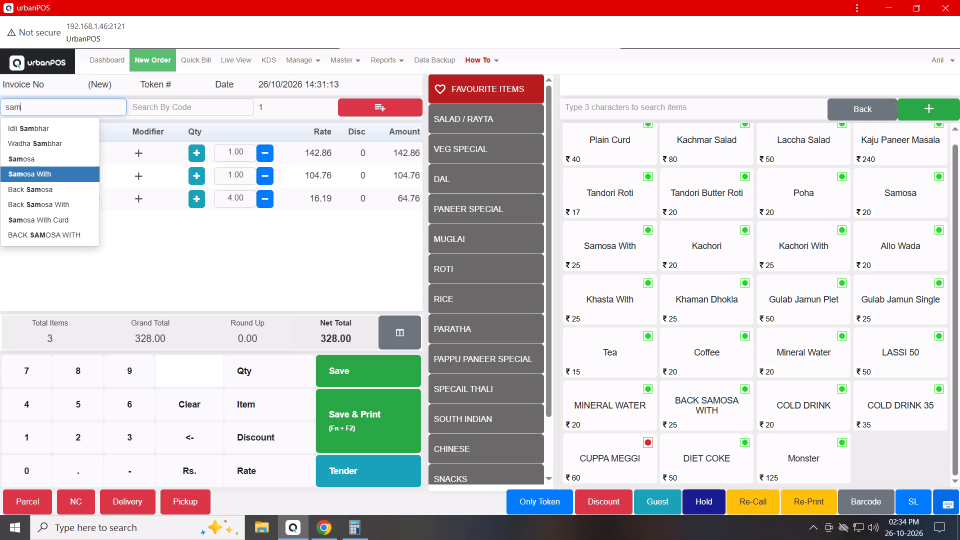
key("Return")
key("2")
key("Return")
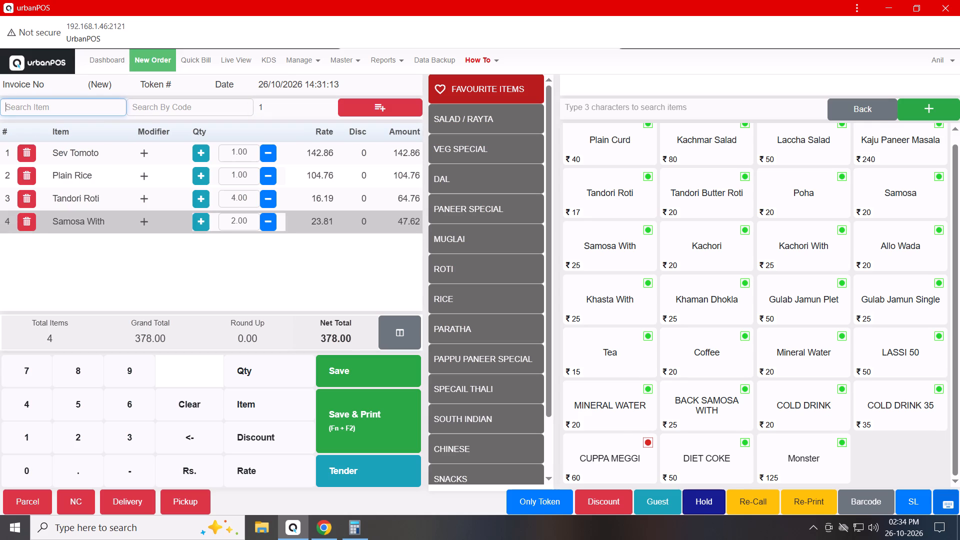
Add 1 MINERAL WATER from the favourite items to the order, and save and print the bill.
left_click(591, 404)
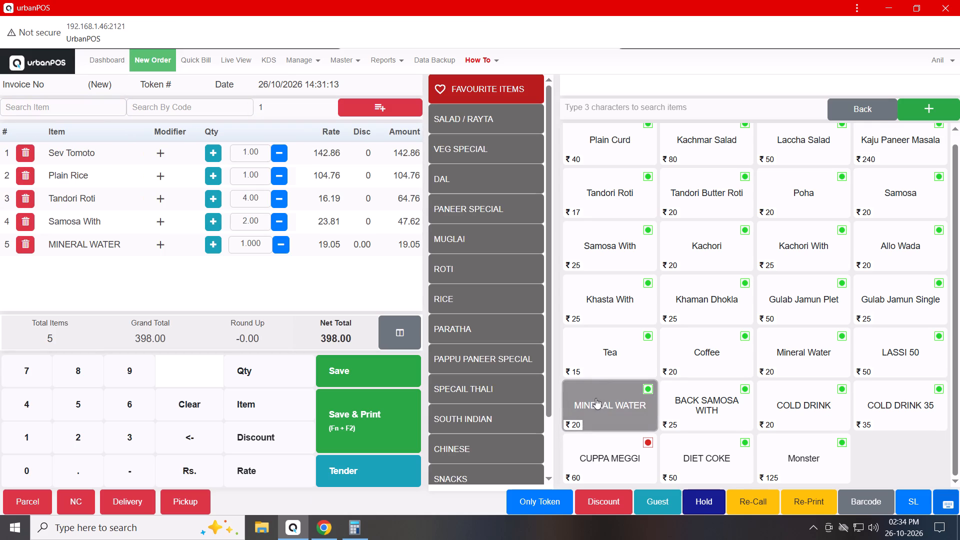
key("F2")
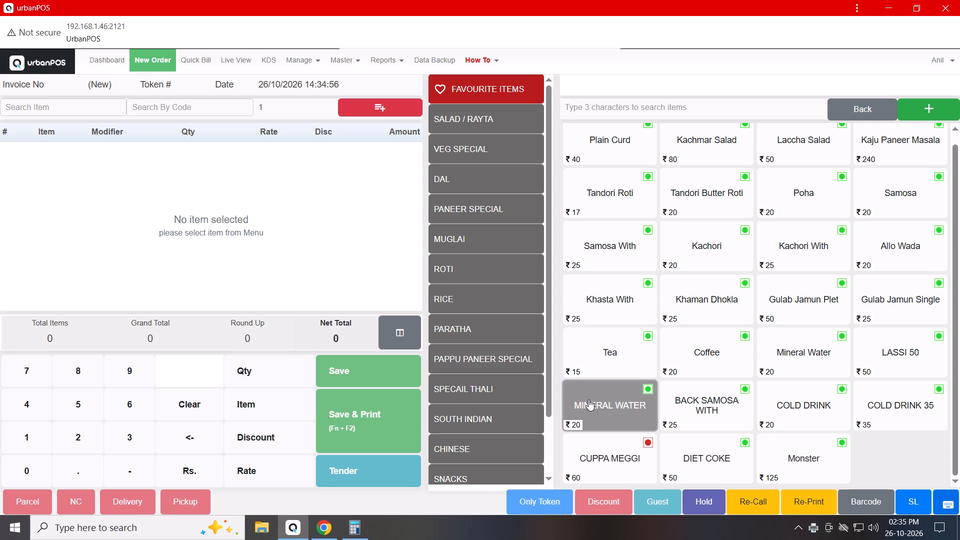
Enter a new order of 1 Veg Grild Sendwich, found by searching "sen", and save and print the bill.
left_click(39, 109)
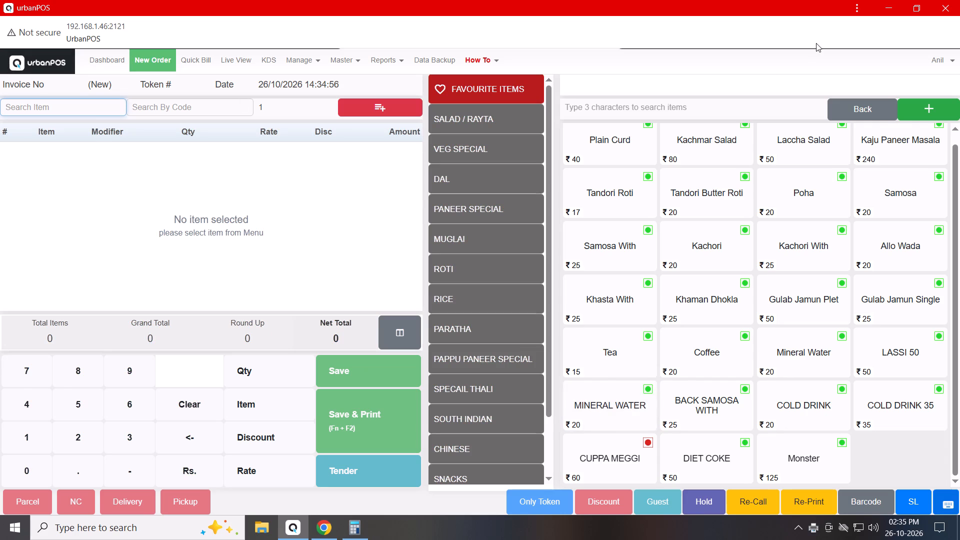
key("s")
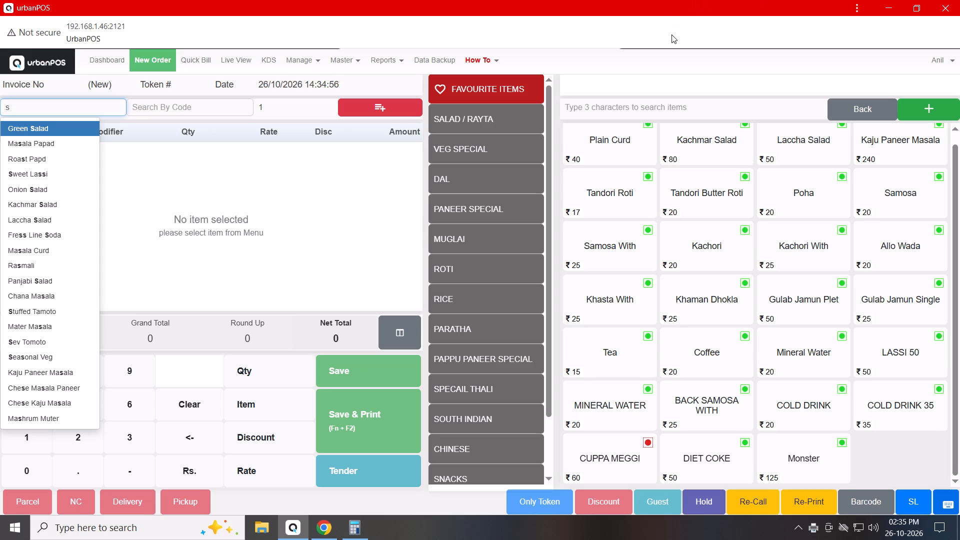
type("en")
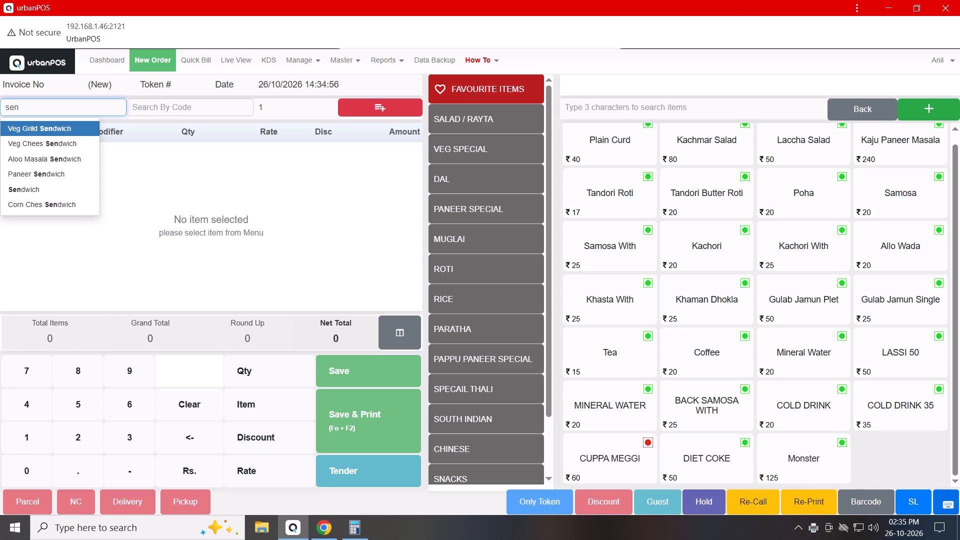
key("Down")
key("Down")
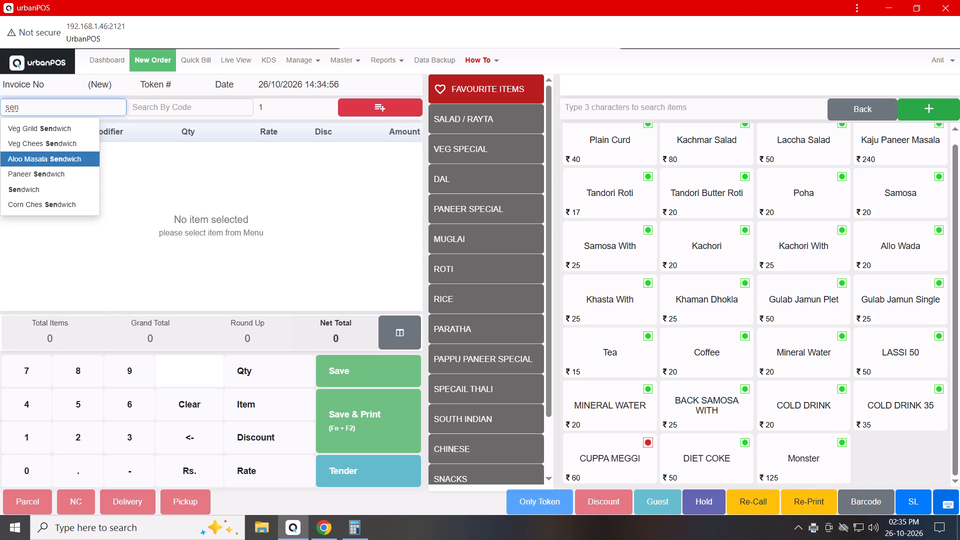
key("Down")
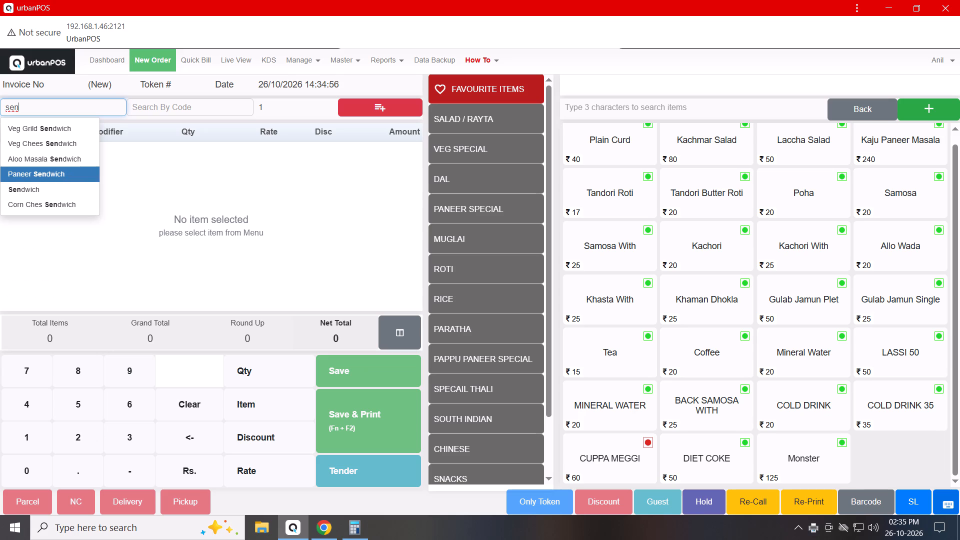
key("Up")
key("Up")
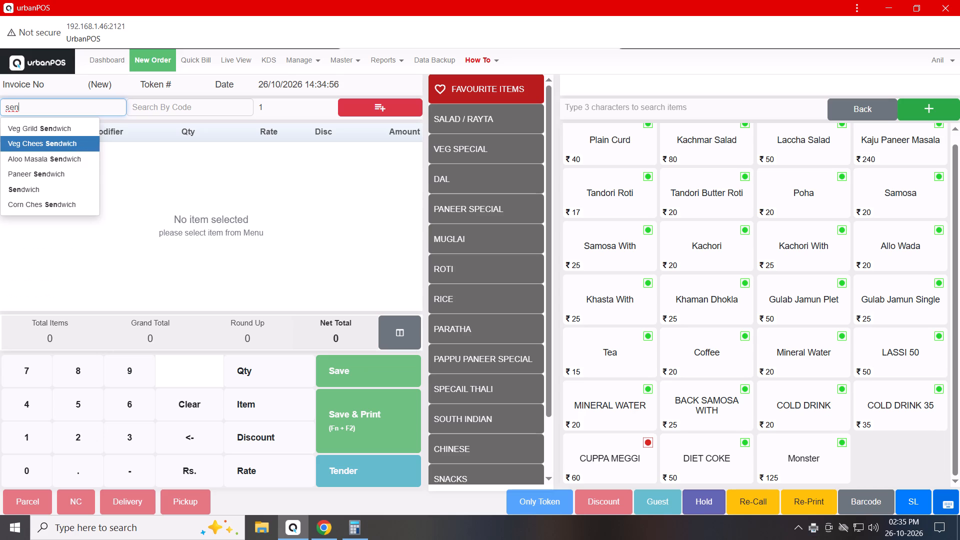
key("Up")
key("Return")
key("Return")
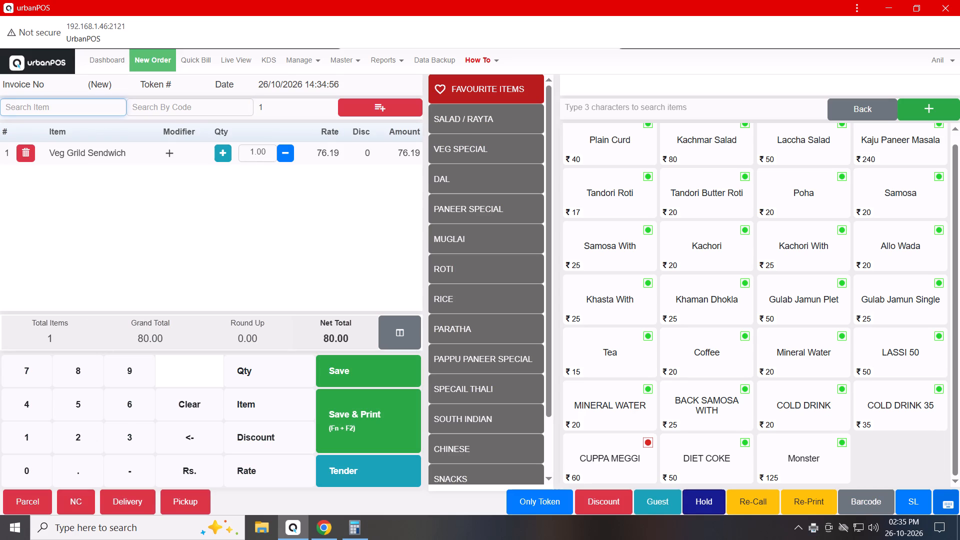
key("F2")
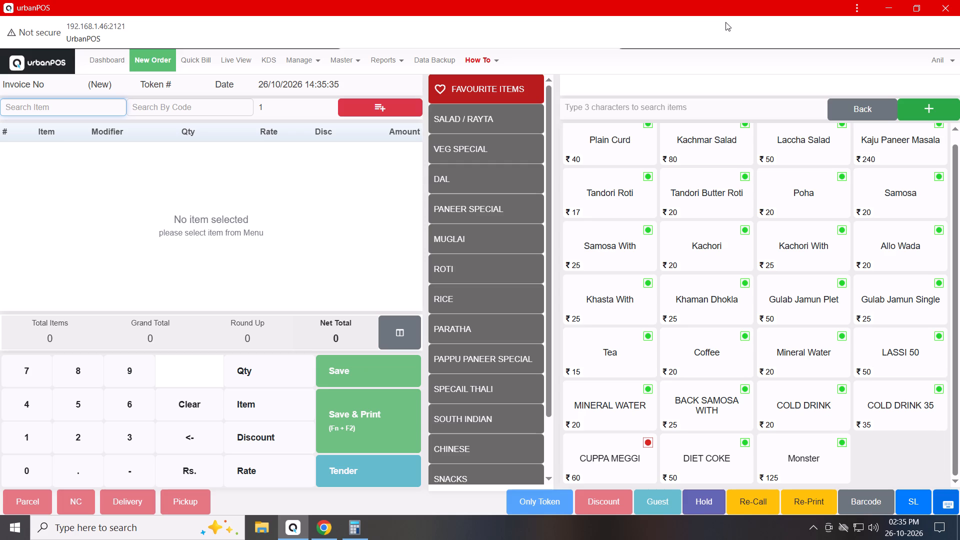
Enter a new order of 1 Paneer Tikka, found by searching "tik", and save and print the bill.
left_click(48, 105)
type("tik")
key("Up")
key("Return")
key("Return")
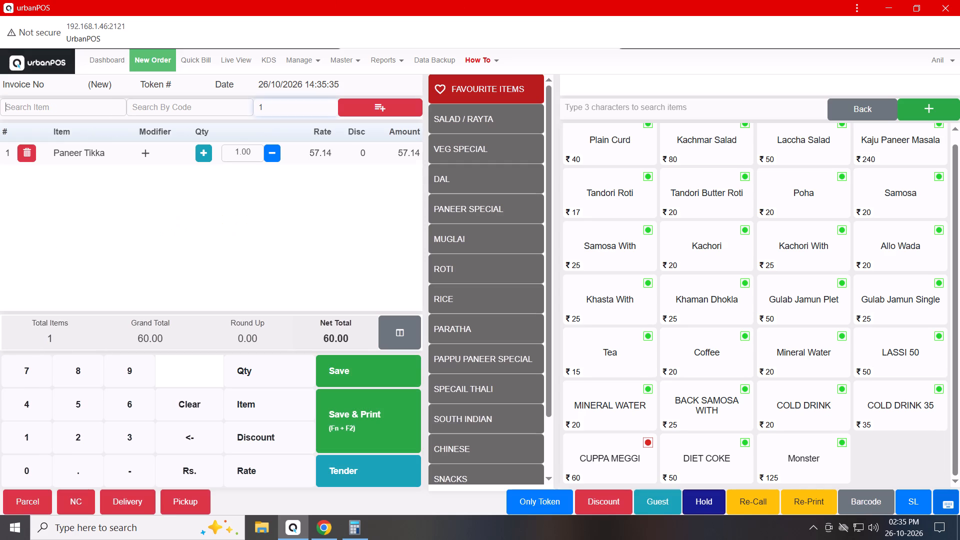
key("F2")
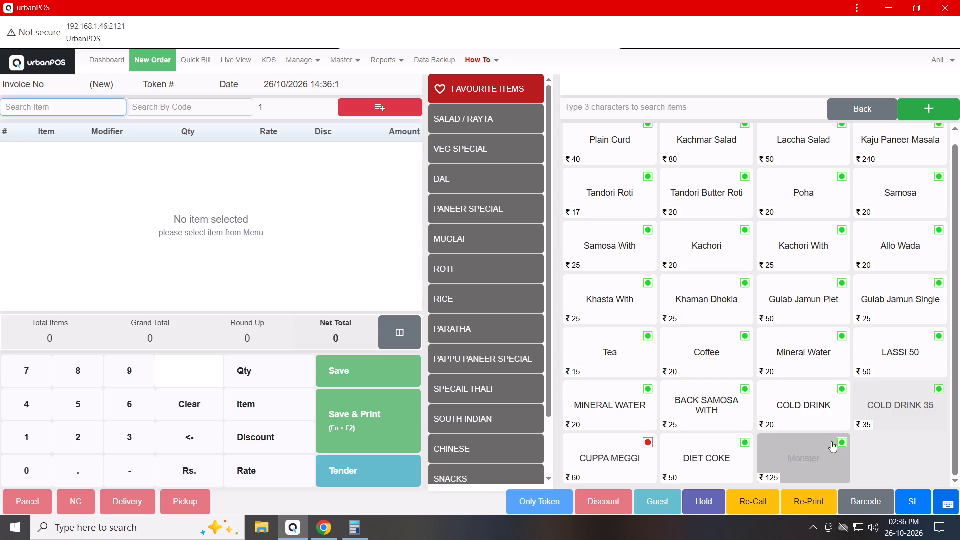
Enter a new order of 3 COLD DRINK at ₹20 from the favourite items, and save and print the bill.
left_click(799, 405)
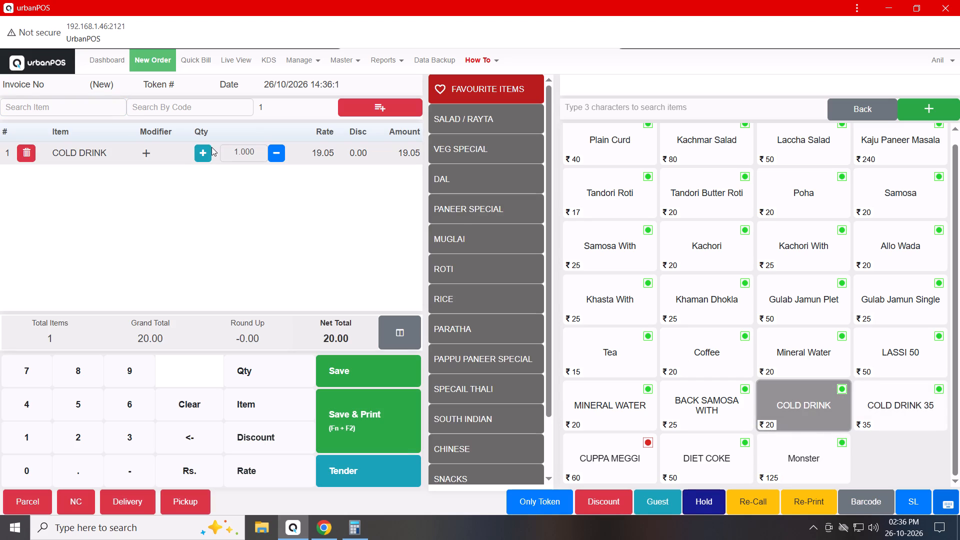
double_click(207, 152)
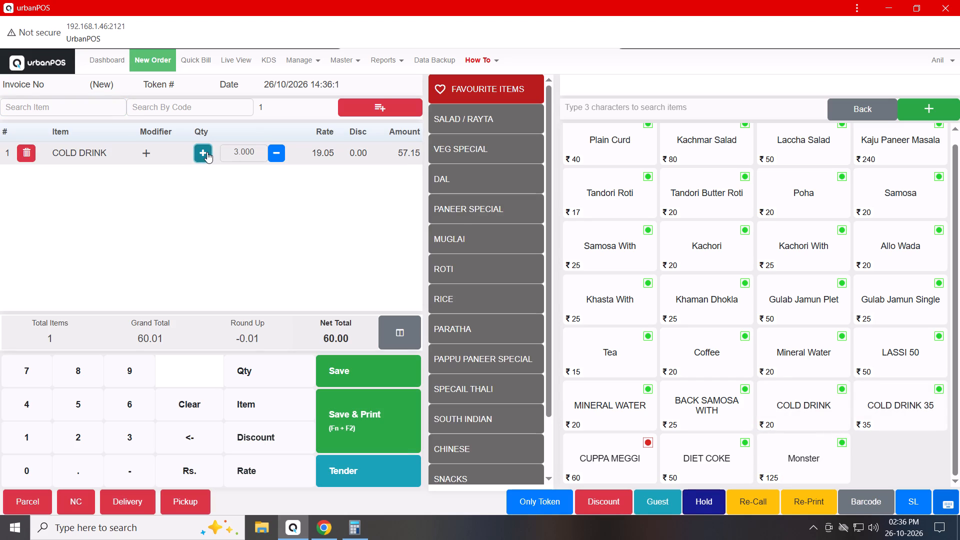
key("F2")
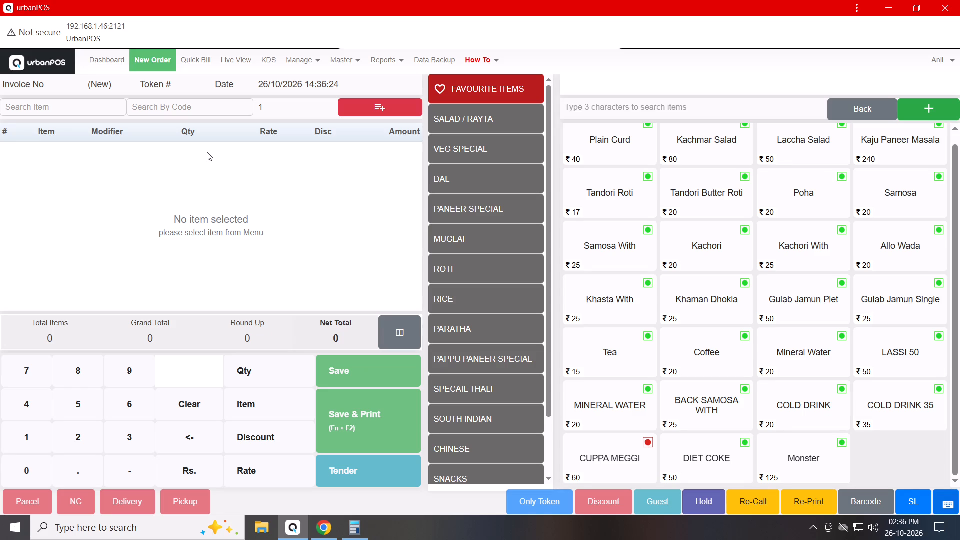
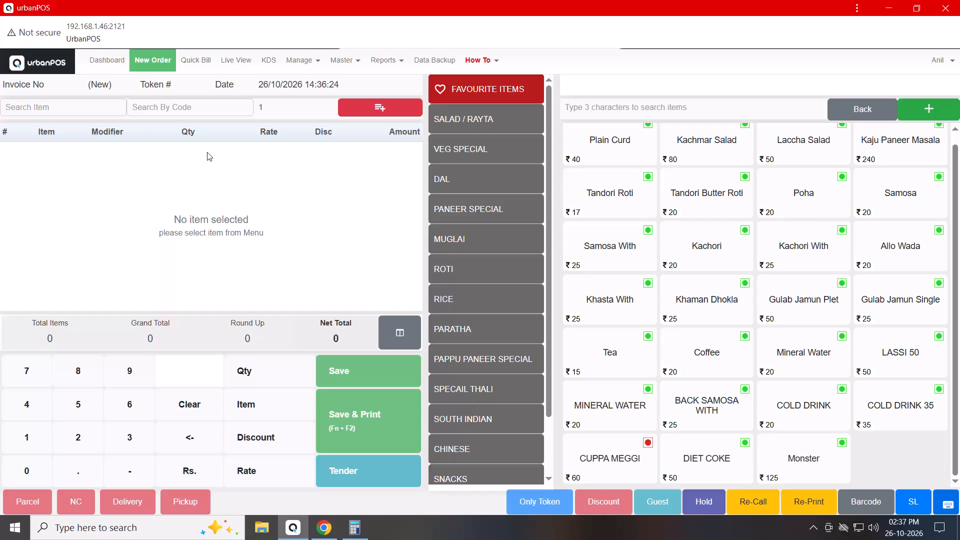
Enter a new order of 1 Poha using item code 02, and save and print the bill.
left_click(138, 112)
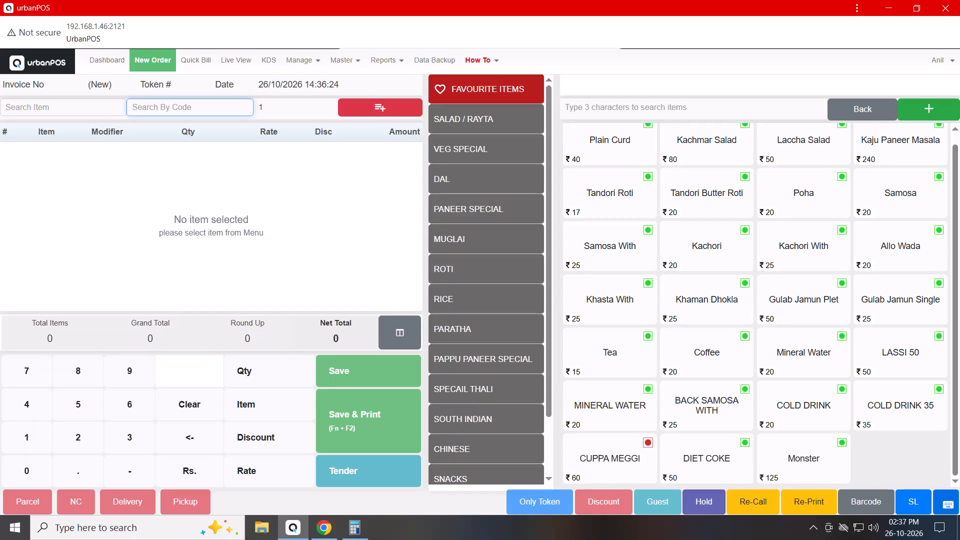
type("02")
key("Return")
key("Return")
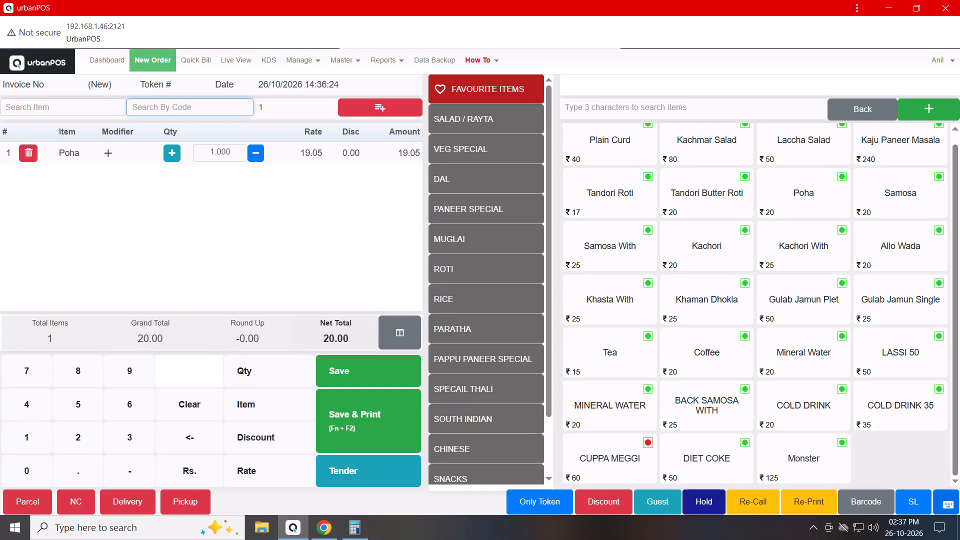
key("F2")
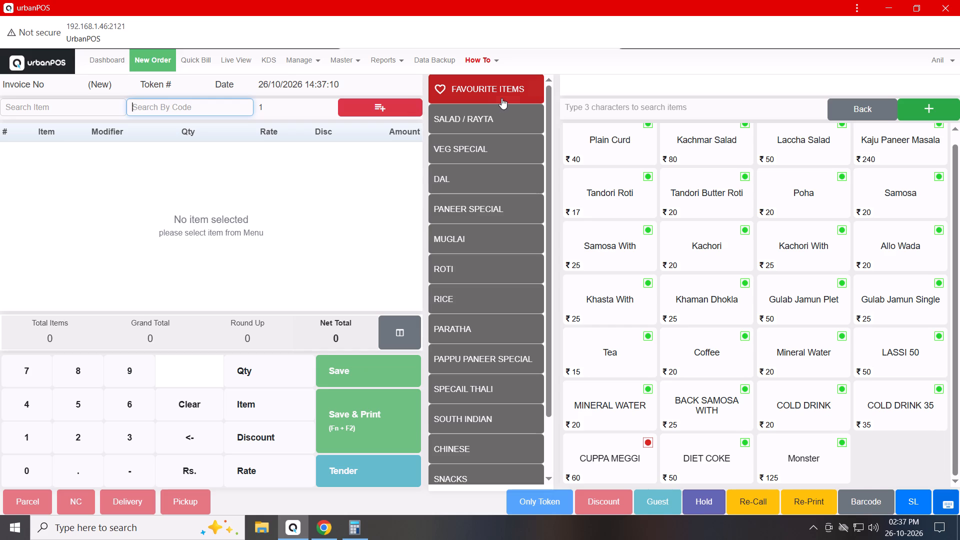
Enter a new order of 1 Veg Grild Sendwich, found by searching "sen", and save and print the bill.
left_click(73, 105)
type("sa")
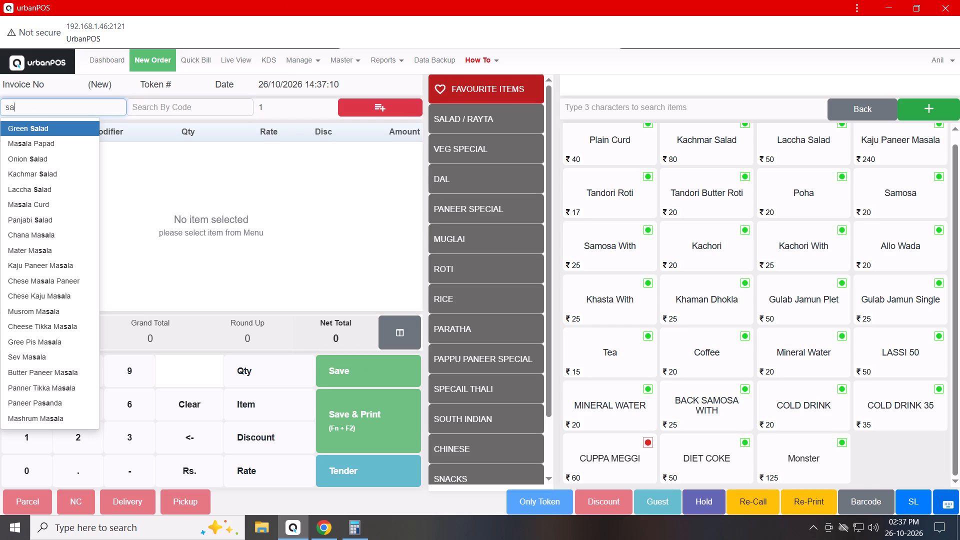
key("BackSpace")
key("BackSpace")
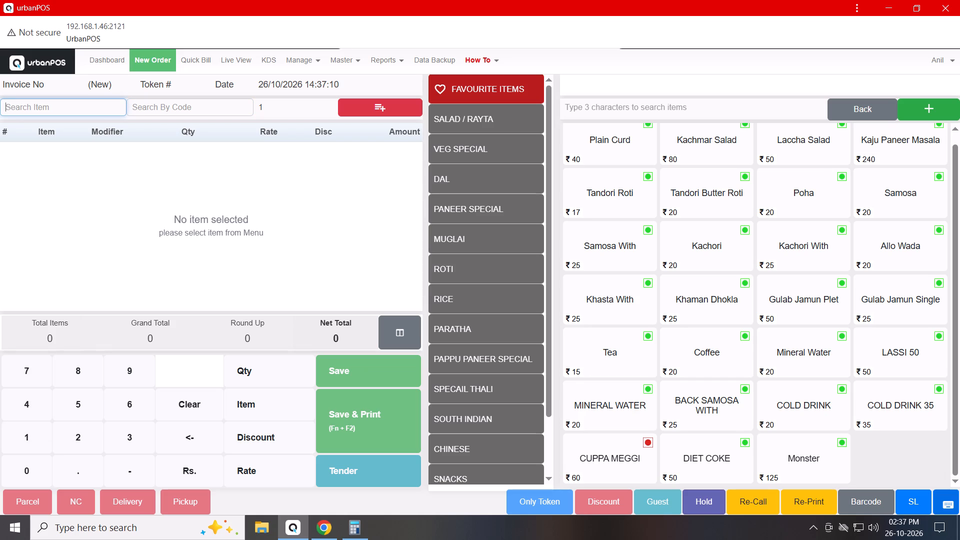
type("se")
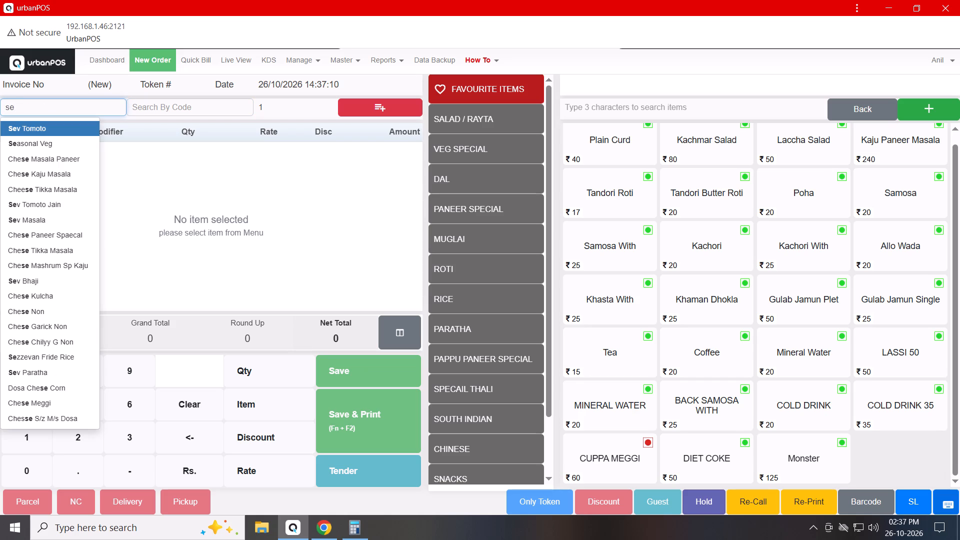
key("n")
key("Up")
key("Up")
key("Up")
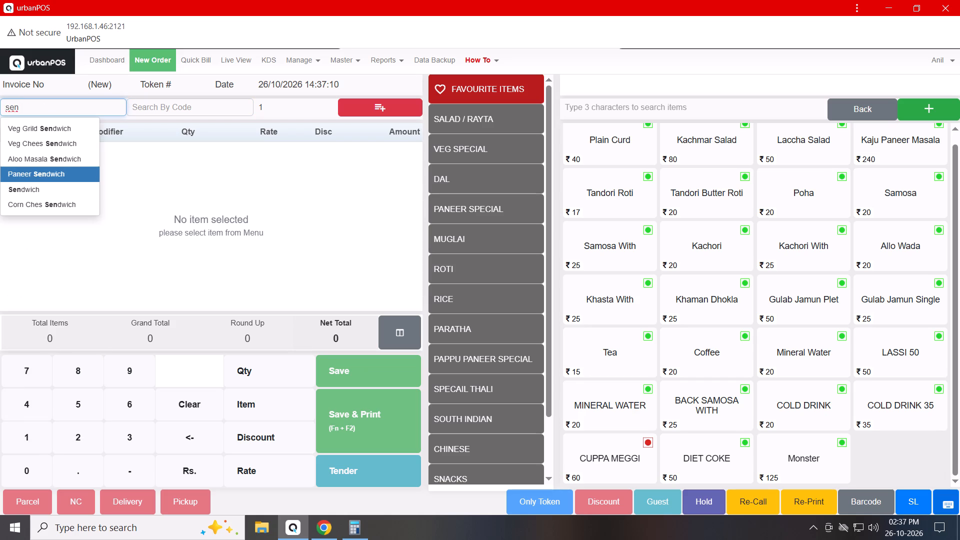
key("Down")
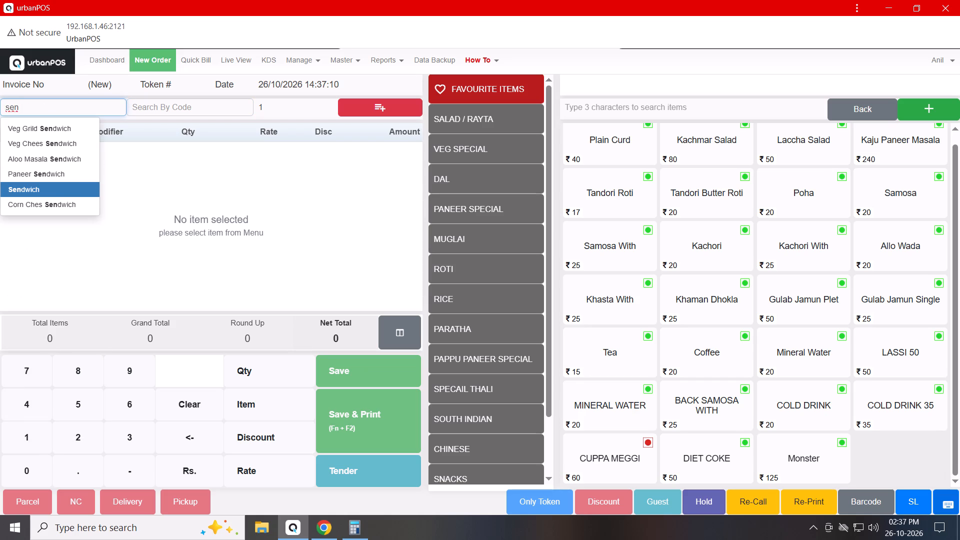
key("Up")
key("Up")
key("Up")
key("Up")
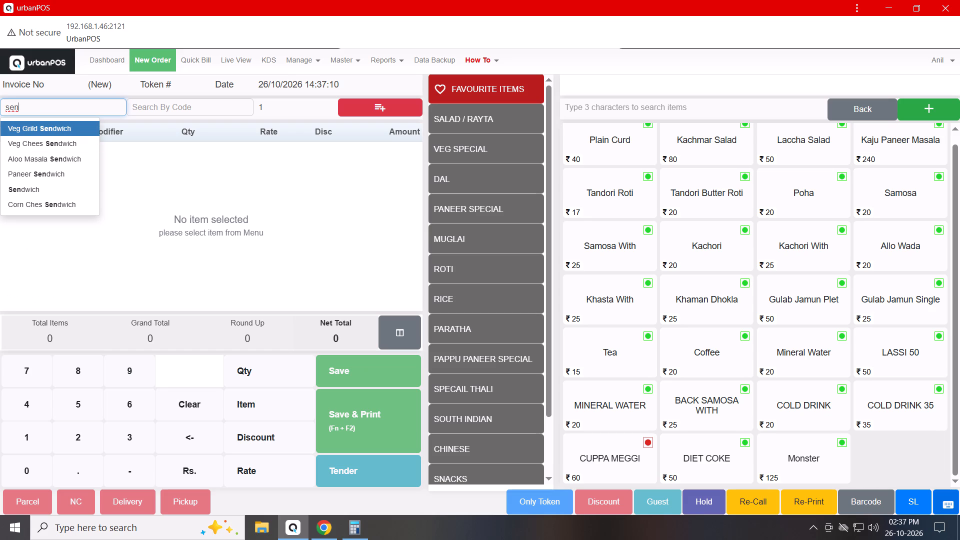
key("Return")
key("Return")
key("F2")
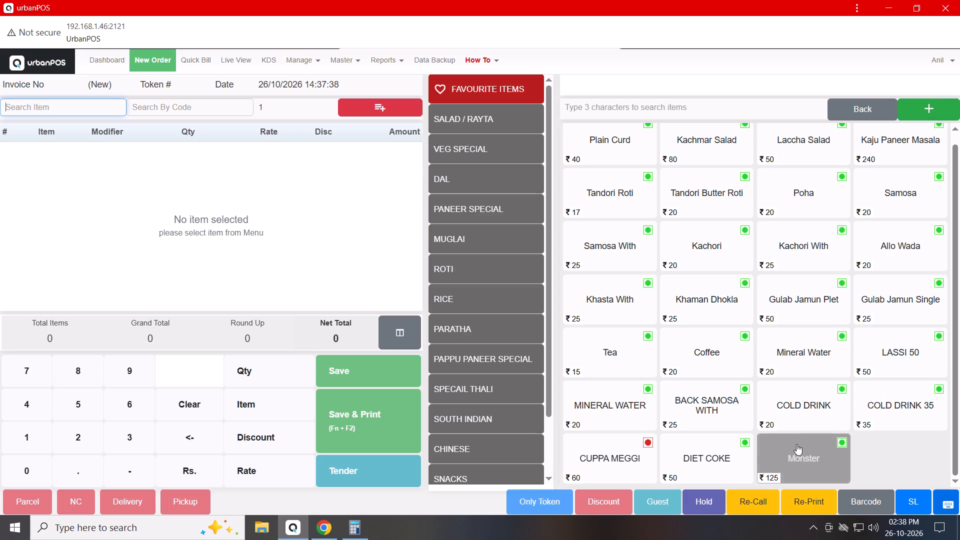
Enter a new order of 2 COLD DRINK at ₹20 from the favourite items, and save and print the bill.
left_click(789, 408)
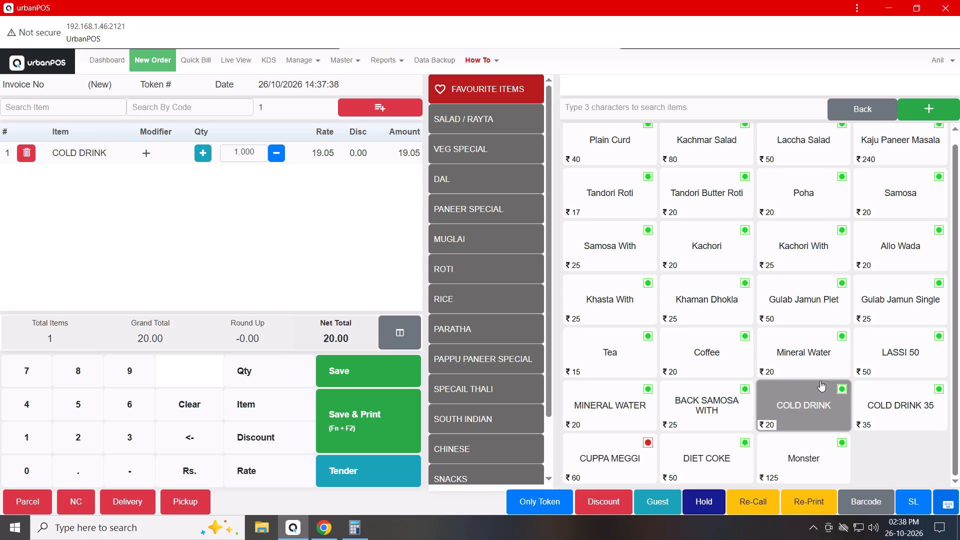
left_click(202, 150)
key("F2")
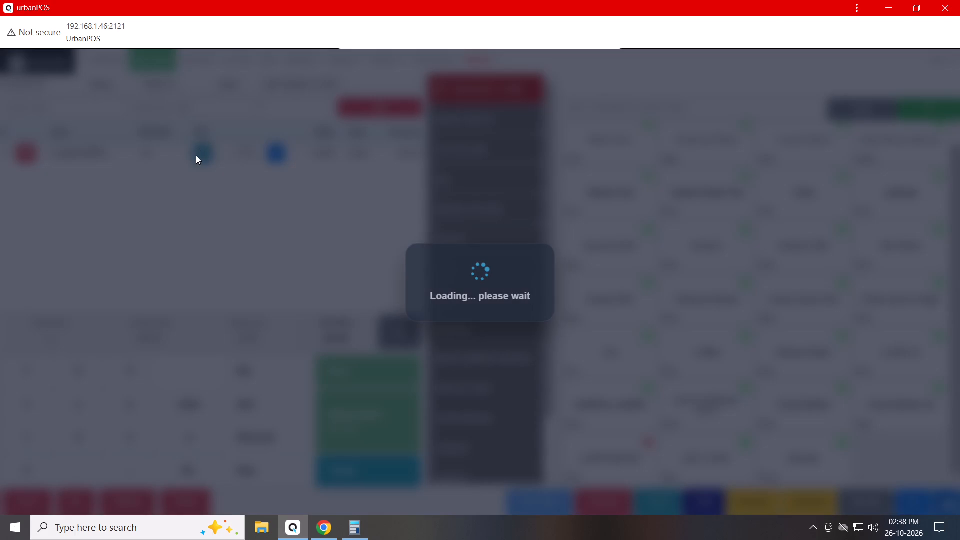
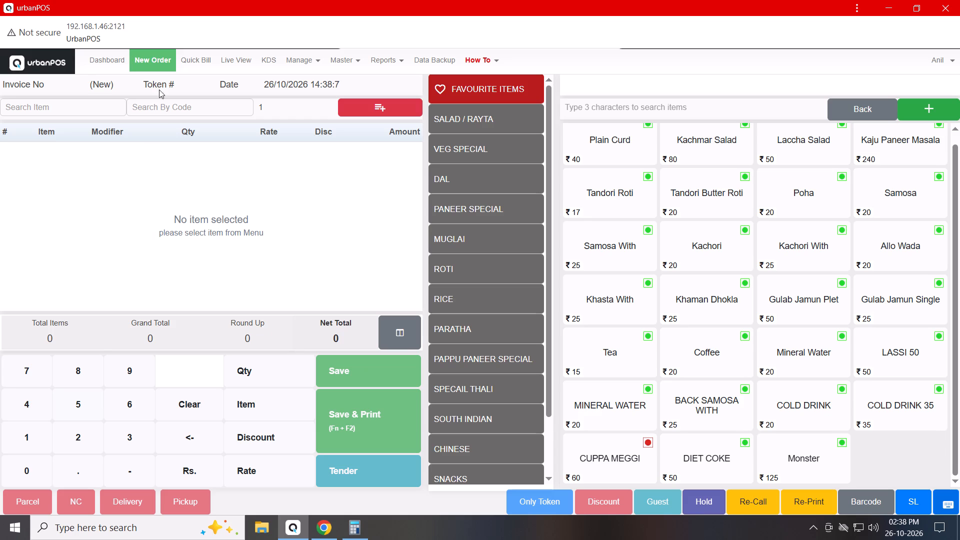
Enter a new order of 4 Tea using item code 1, and save and print the bill.
left_click(146, 104)
key("0")
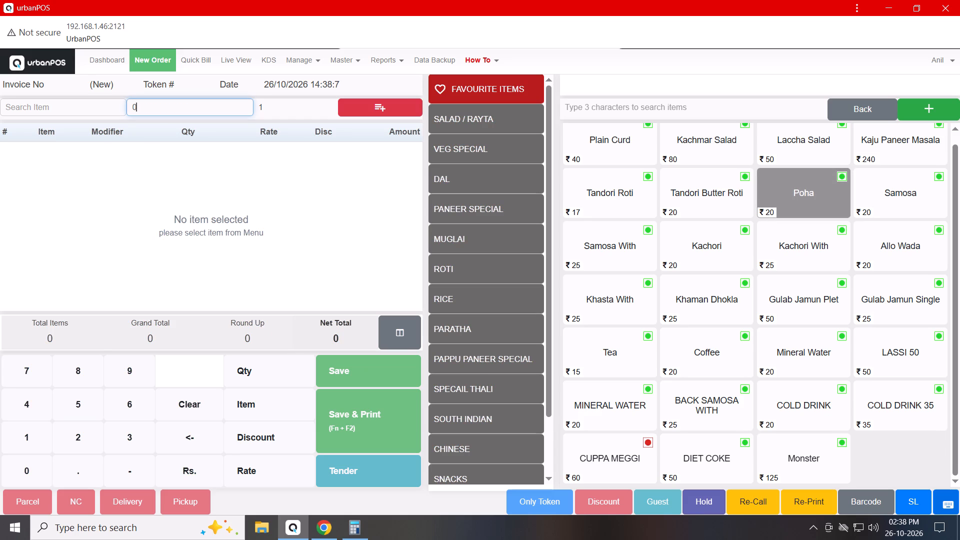
key("BackSpace")
key("1")
key("Return")
key("4")
key("Return")
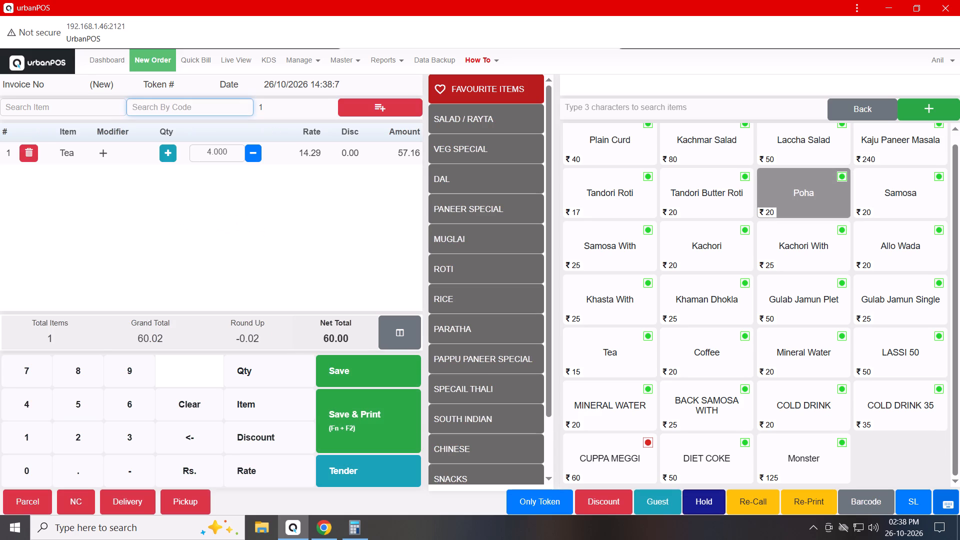
key("F2")
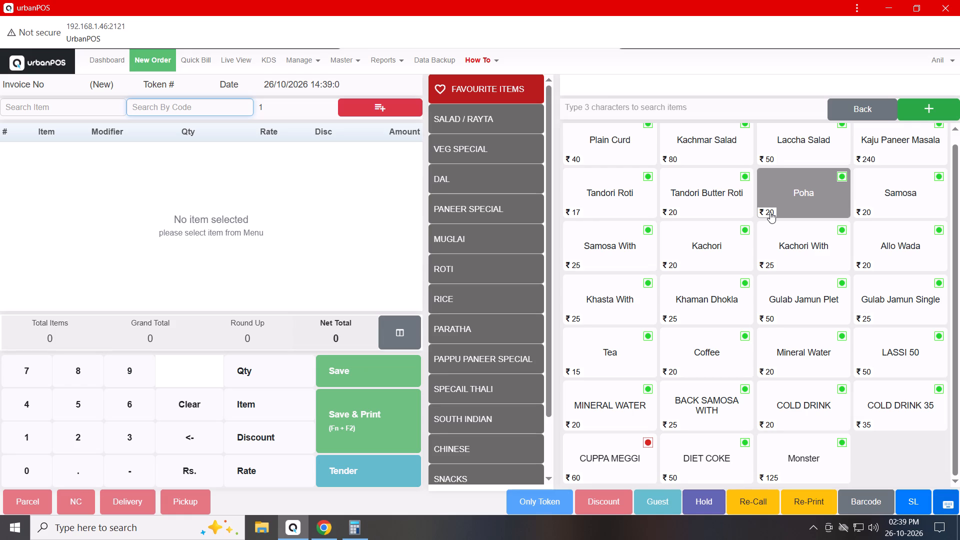
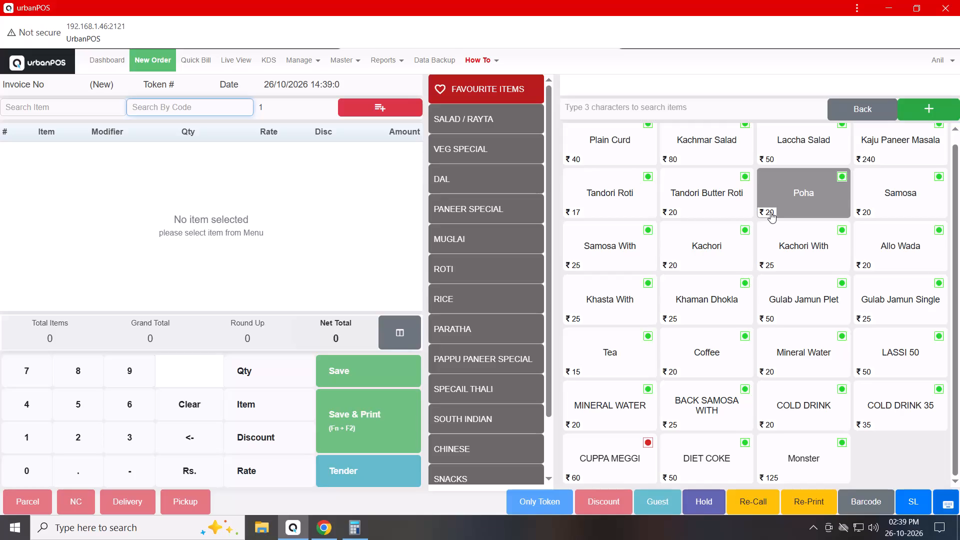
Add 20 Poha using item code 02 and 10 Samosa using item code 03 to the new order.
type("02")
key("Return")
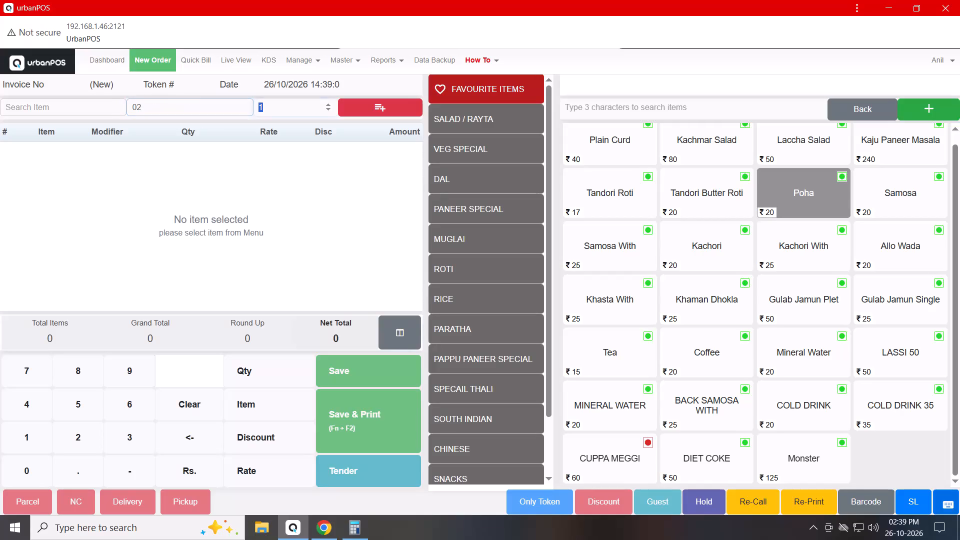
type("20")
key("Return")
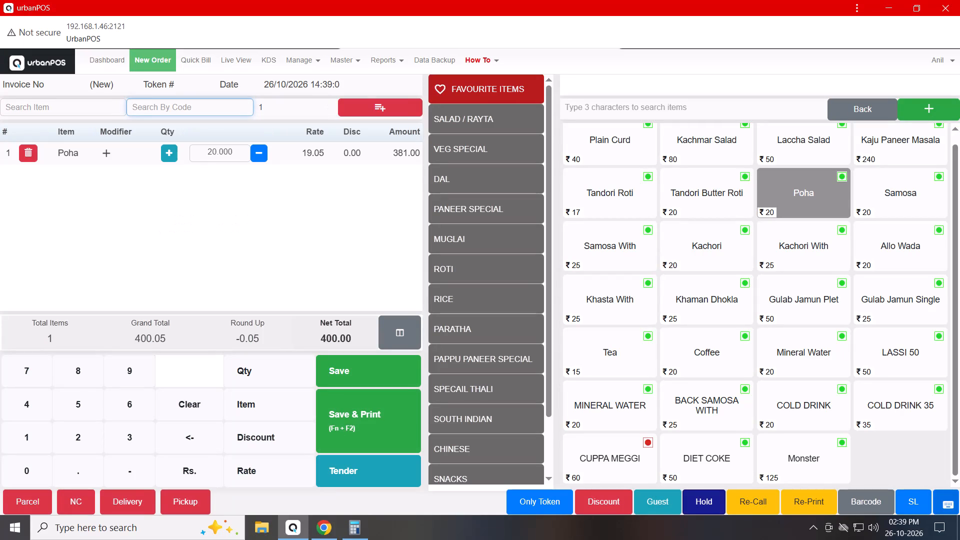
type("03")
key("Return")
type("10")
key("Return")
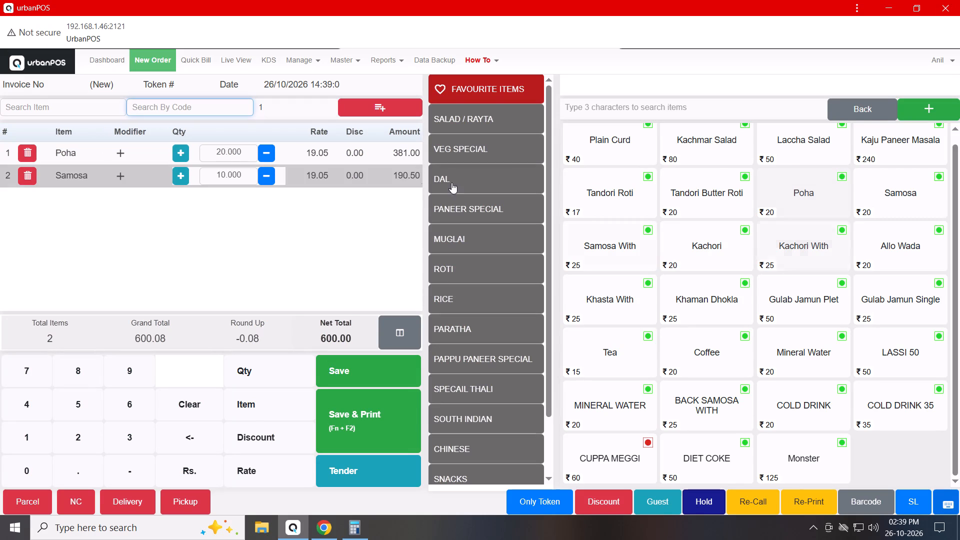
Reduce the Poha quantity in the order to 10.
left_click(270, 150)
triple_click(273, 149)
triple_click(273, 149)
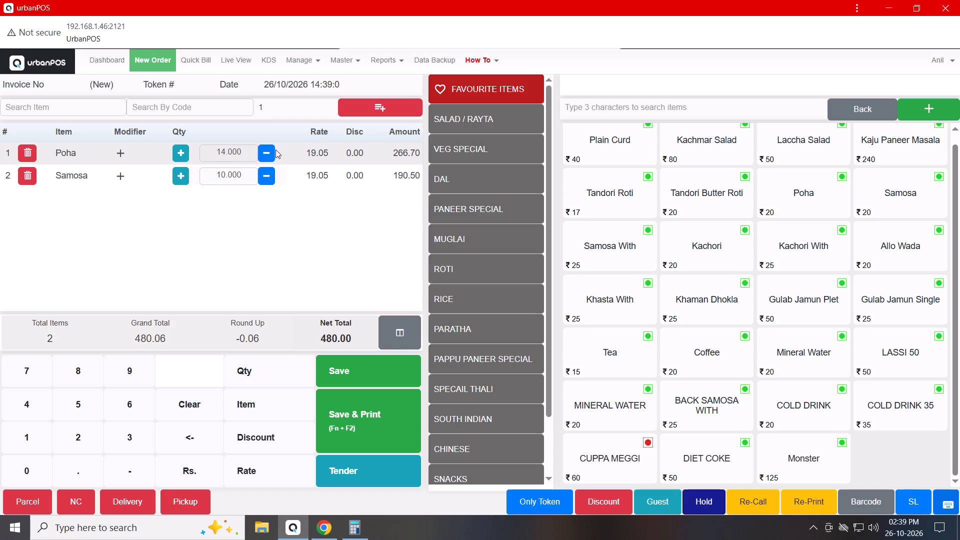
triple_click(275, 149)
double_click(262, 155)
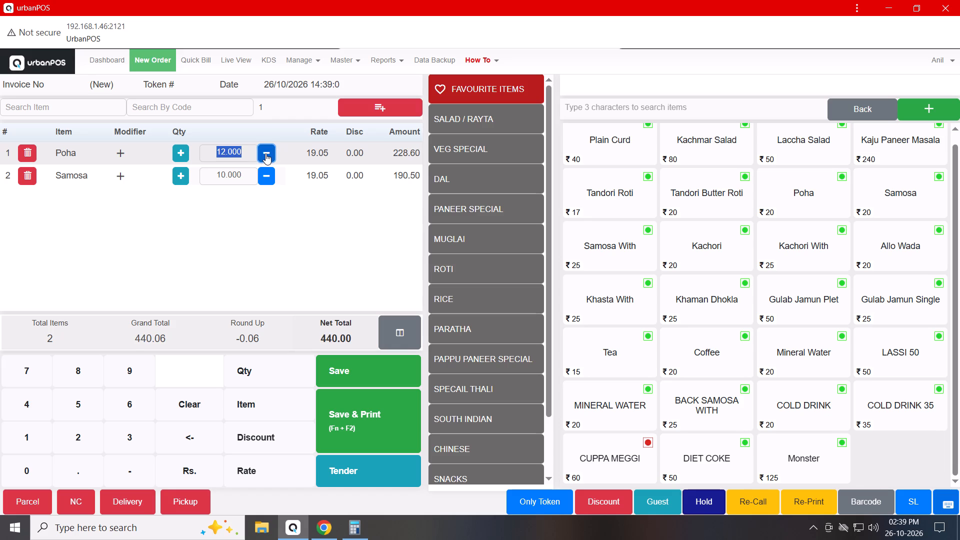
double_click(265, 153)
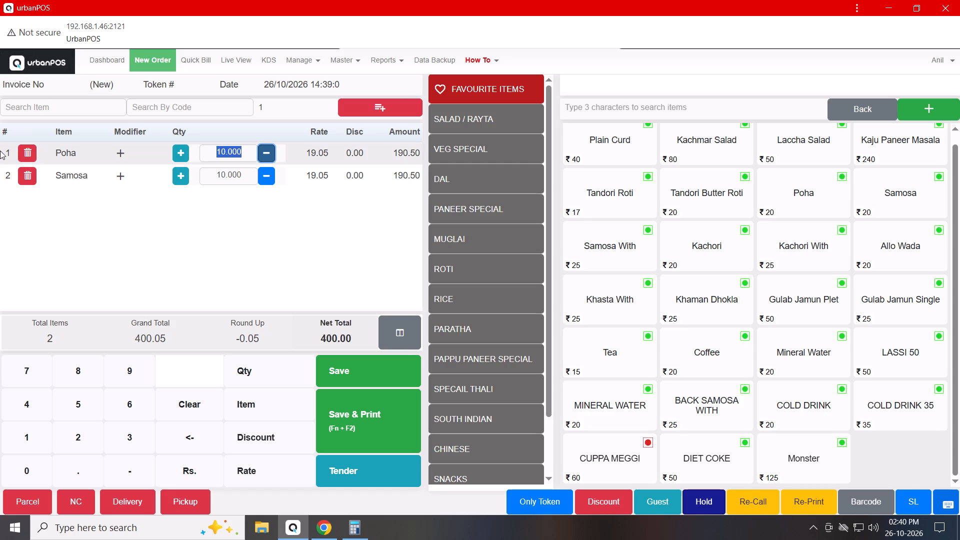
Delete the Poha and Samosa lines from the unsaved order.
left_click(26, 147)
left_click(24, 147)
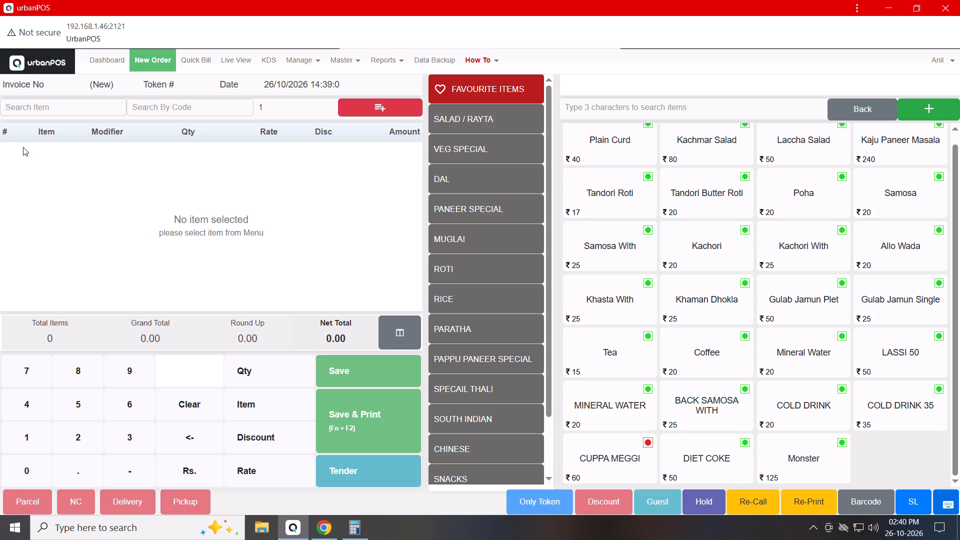
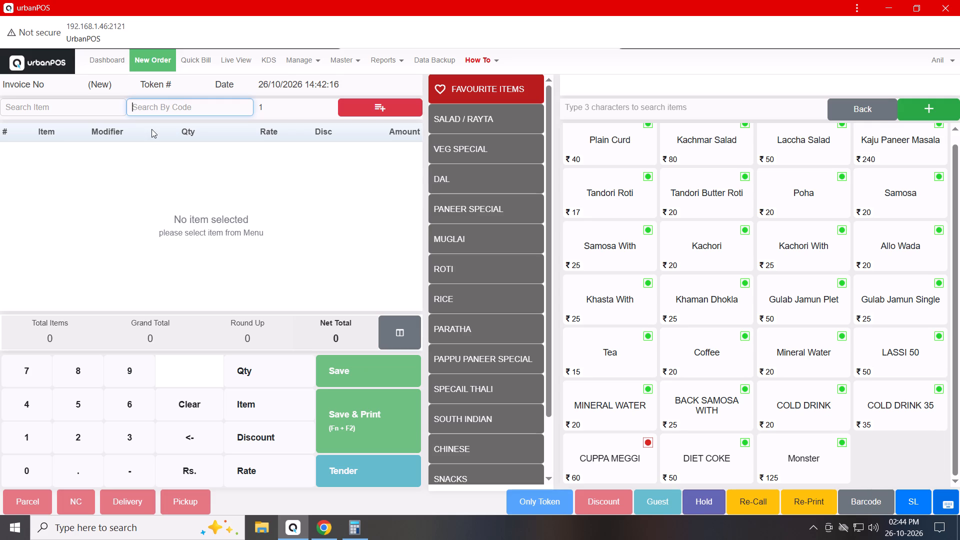
Add 4 Kachori to the new order using item code 05, and save and print the bill.
type("05")
key("Return")
key("4")
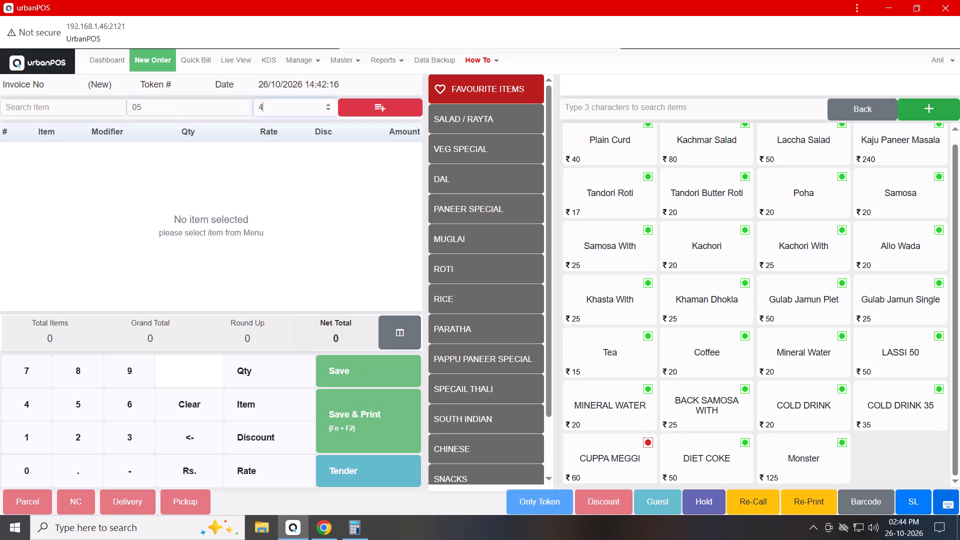
key("Return")
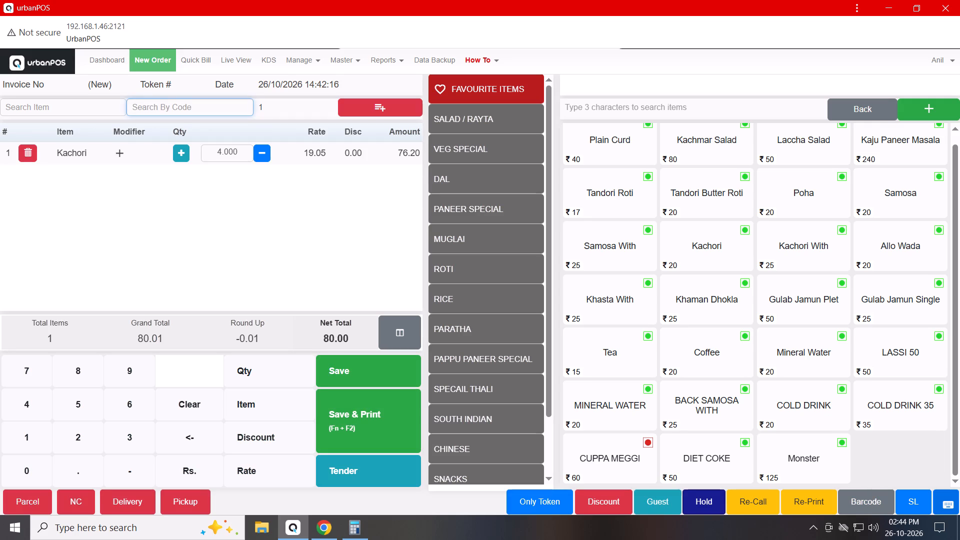
key("F2")
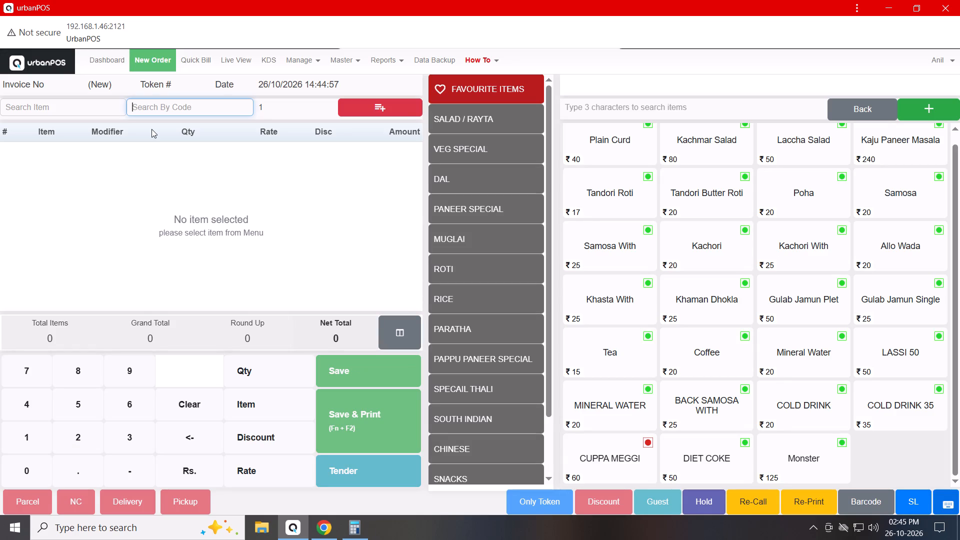
Add 2 Poha to a new order using item code 02, and save and print the bill.
type("02")
key("Return")
key("2")
key("Return")
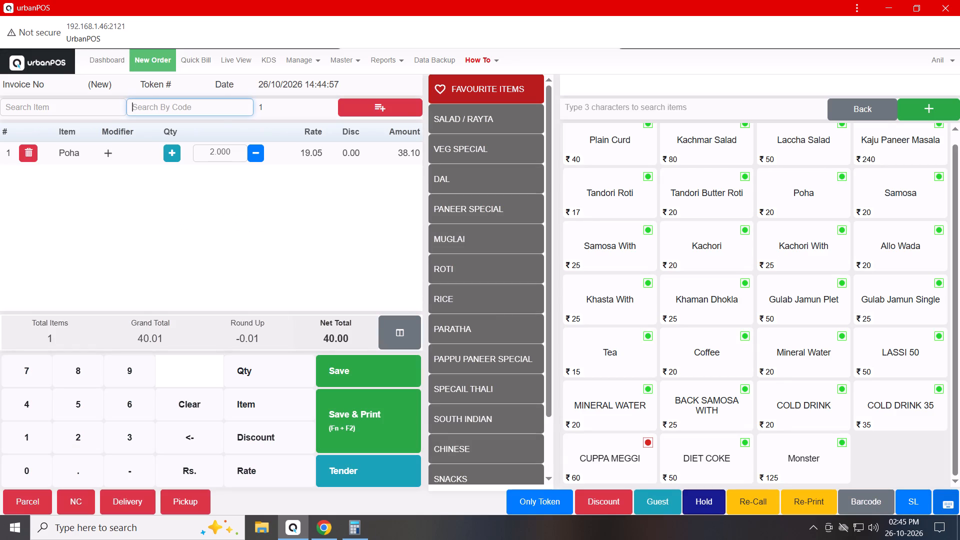
key("F2")
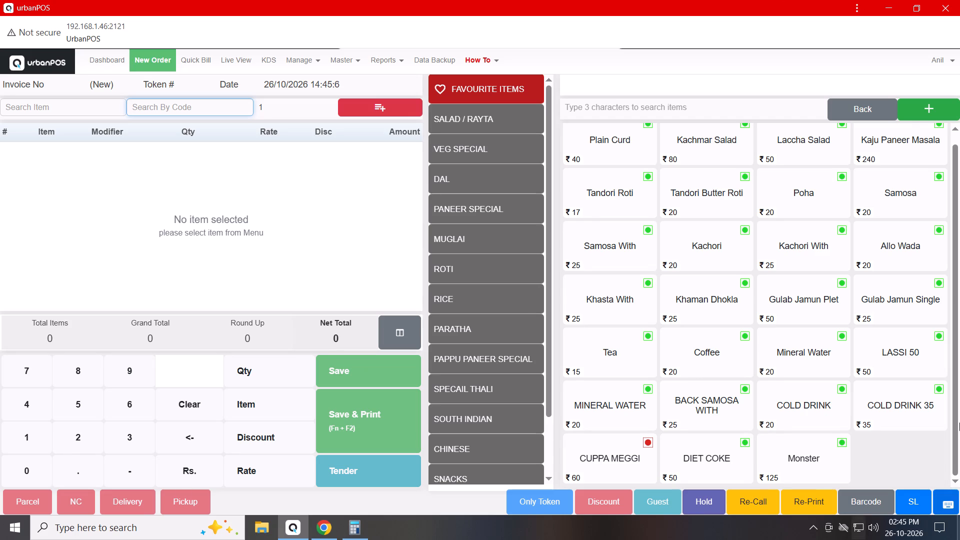
Add the ₹20 COLD DRINK to a new order, increase its quantity by one, and save and print the bill.
left_click(805, 415)
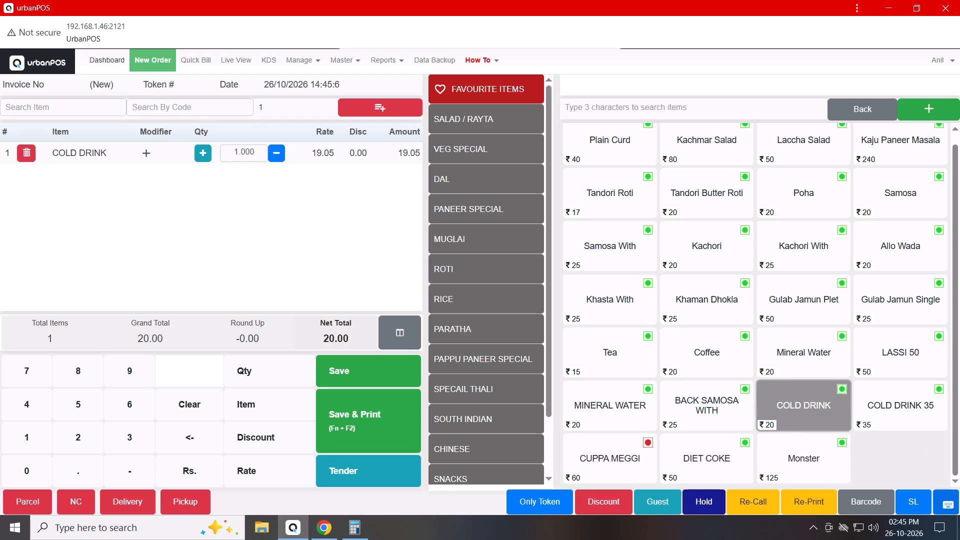
left_click(201, 151)
key("F2")
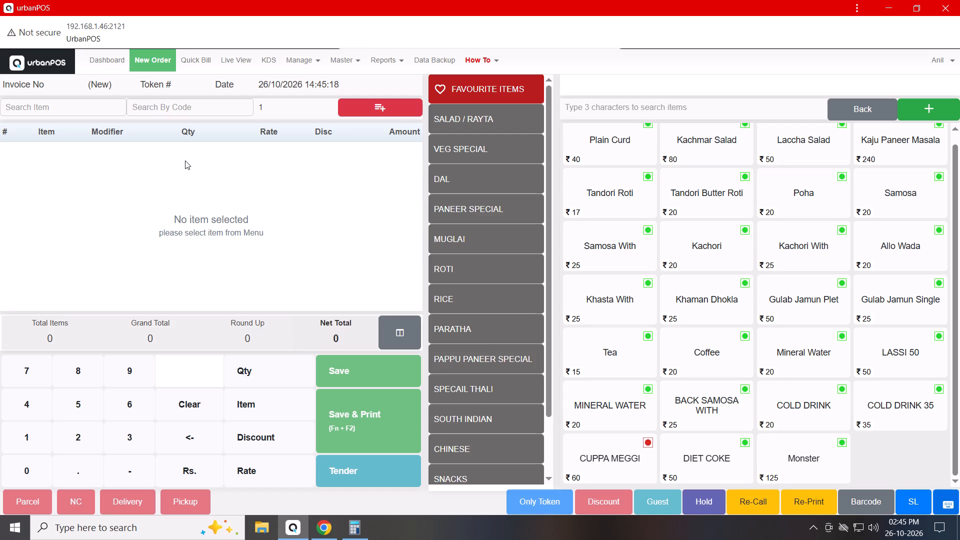
Add 1 Tea to a new order using item code 1, and save and print the bill.
key("1")
left_click(142, 112)
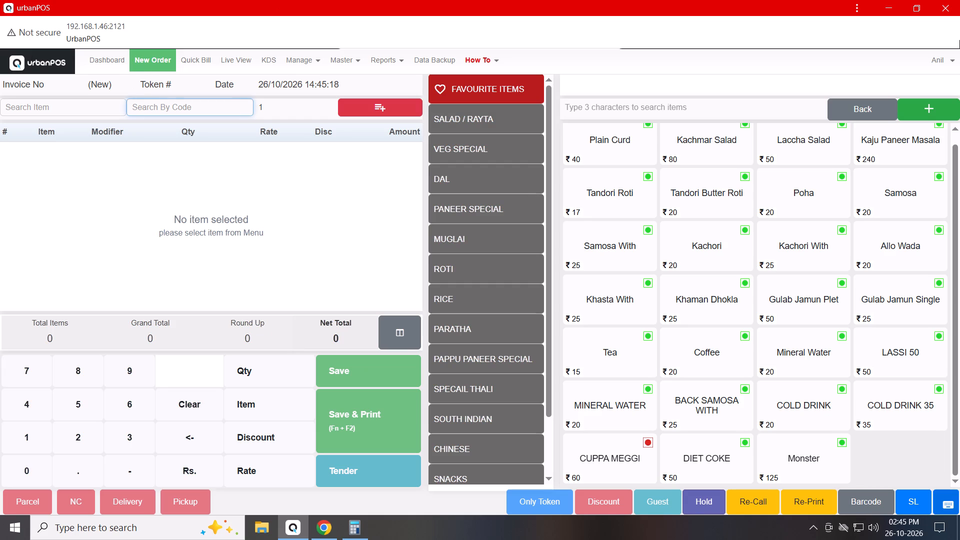
key("1")
key("Return")
key("Return")
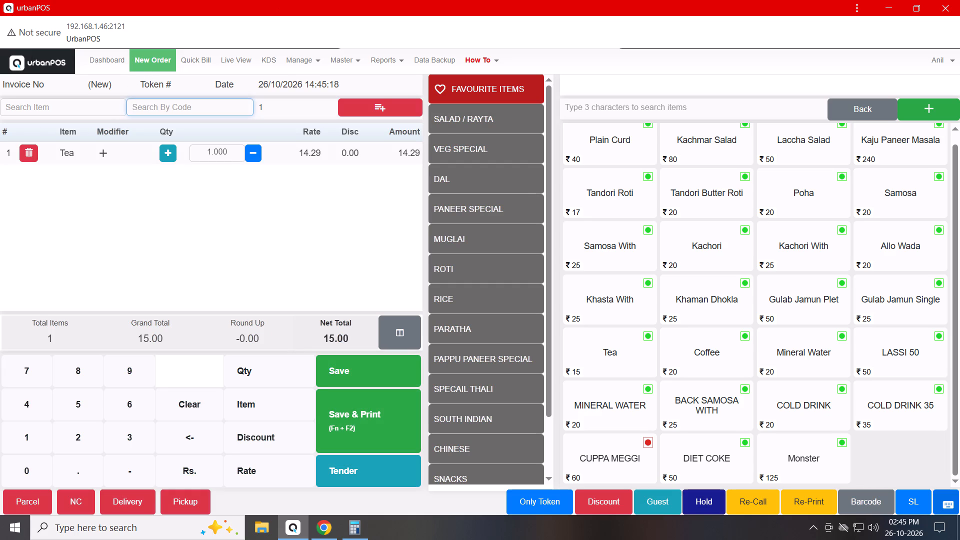
key("F2")
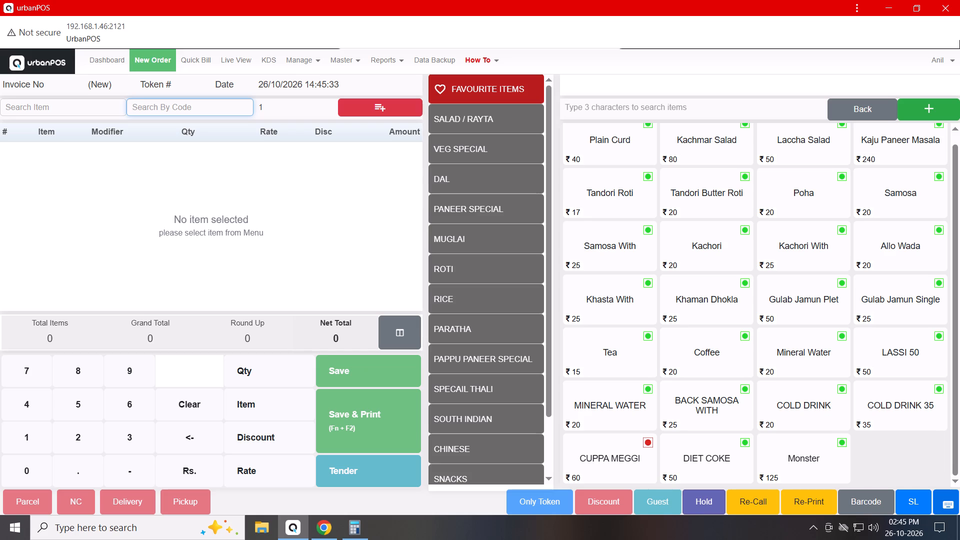
Add 2 Tea to a new order using item code 1, and save and print the bill.
key("1")
key("Return")
key("2")
key("Return")
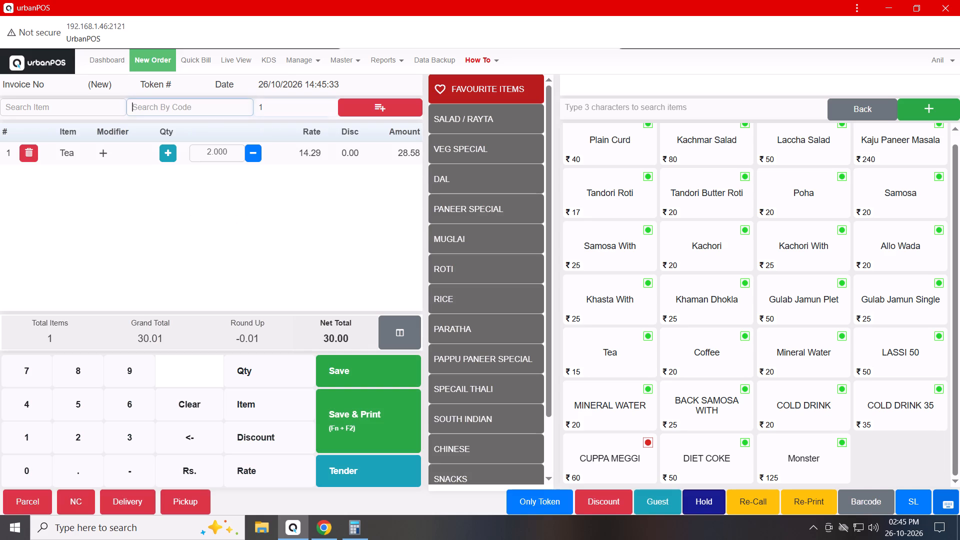
key("F2")
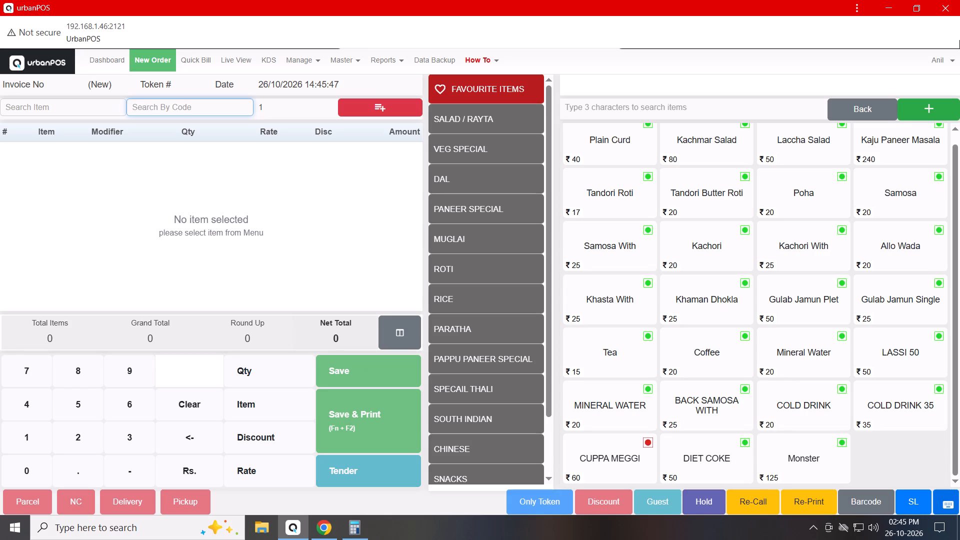
Add 5 Tea to a new order using item code 1, and save and print the bill.
key("1")
key("Return")
key("5")
key("Return")
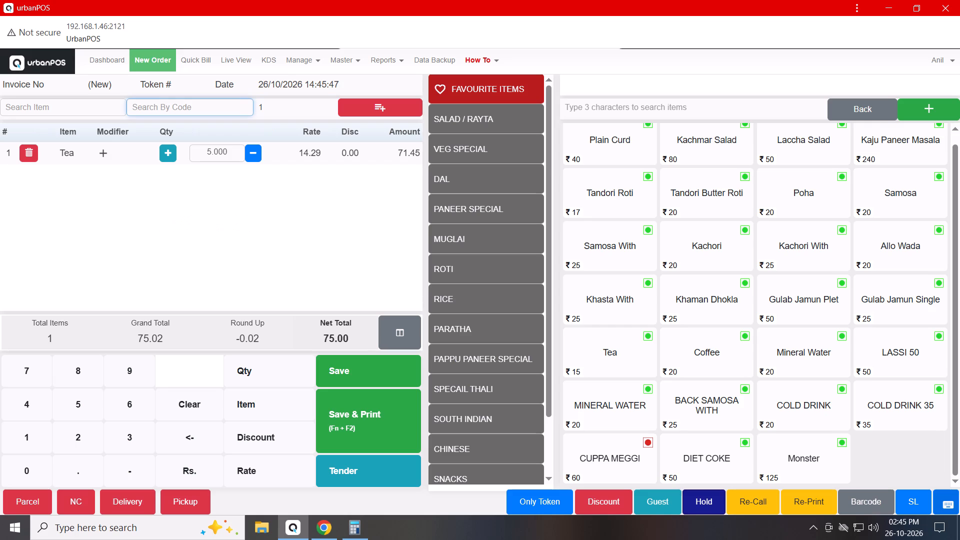
key("F2")
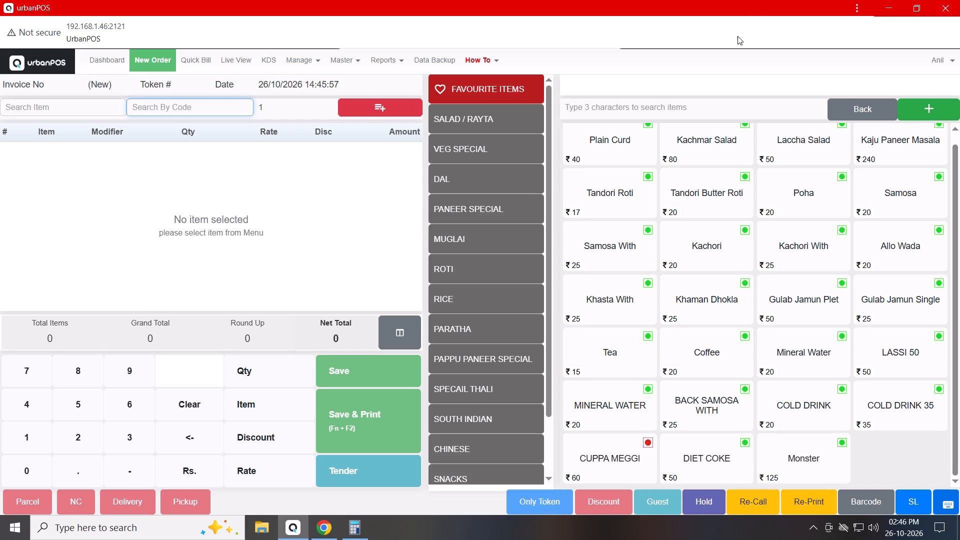
Search for "khi" by item name and add 1 Butter Khichdi to the new order.
left_click(29, 107)
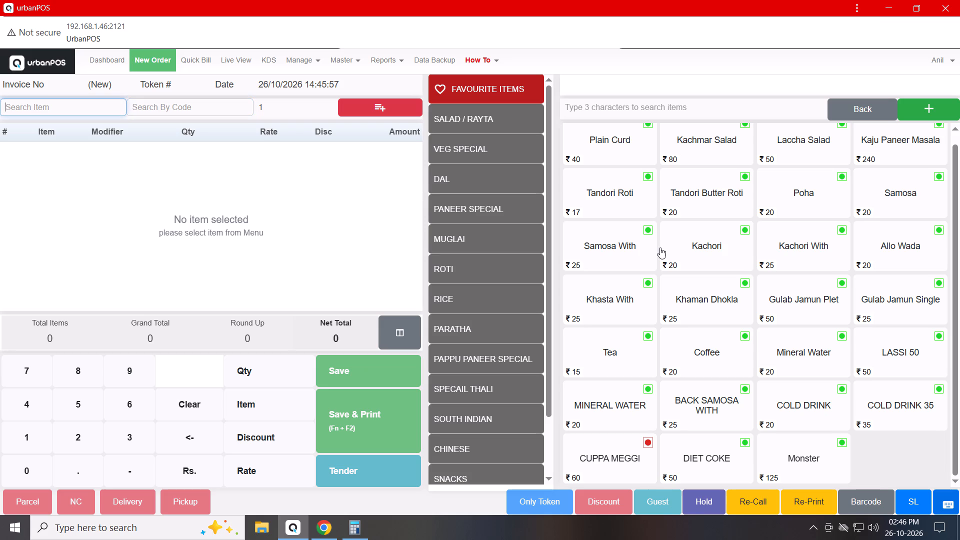
type("khi")
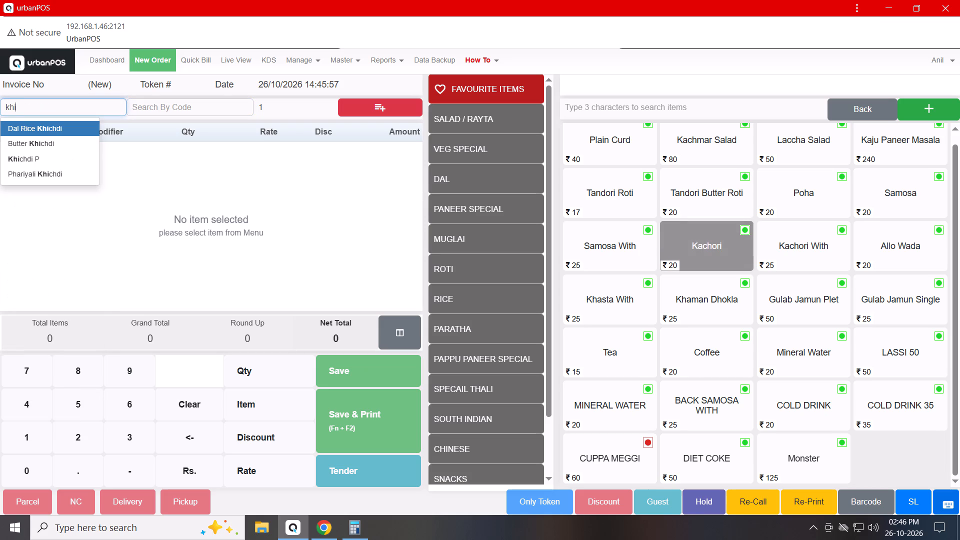
key("Down")
key("Return")
key("Return")
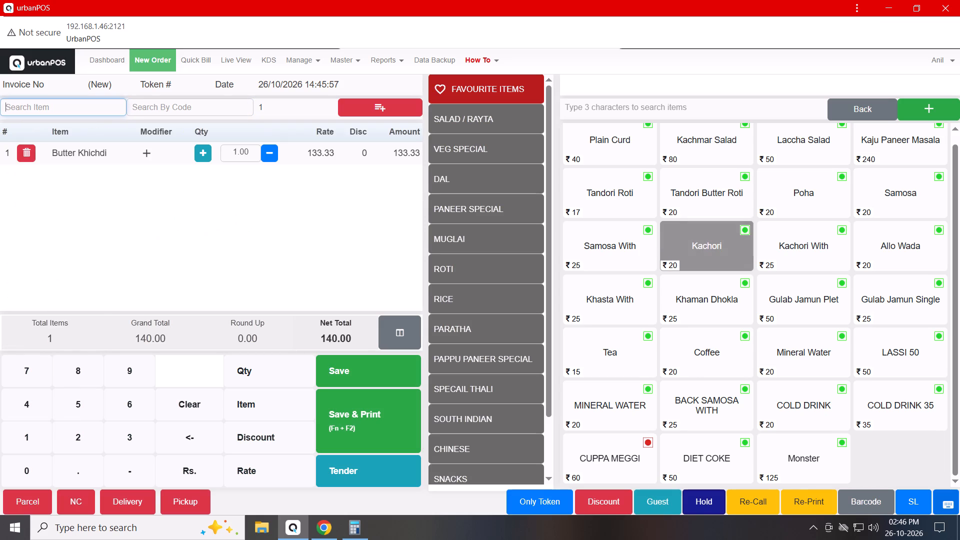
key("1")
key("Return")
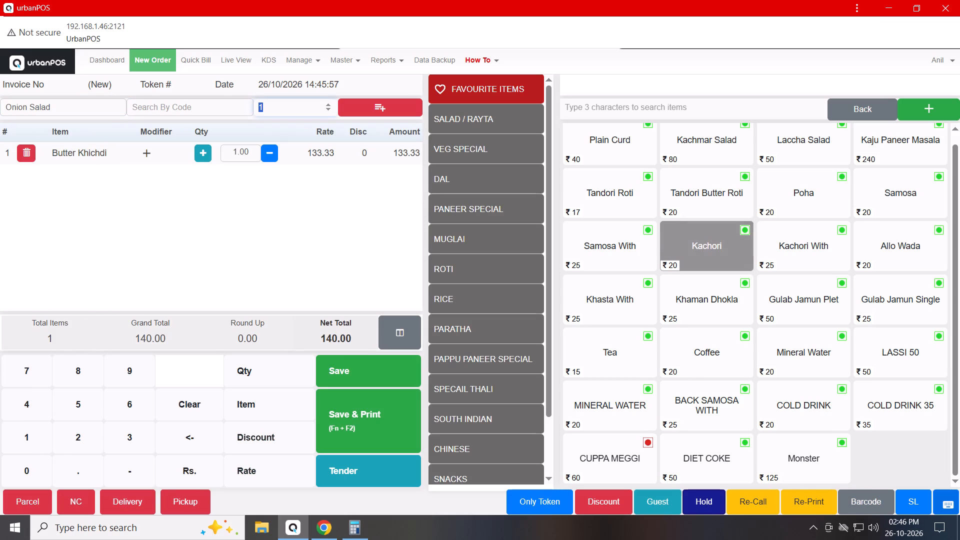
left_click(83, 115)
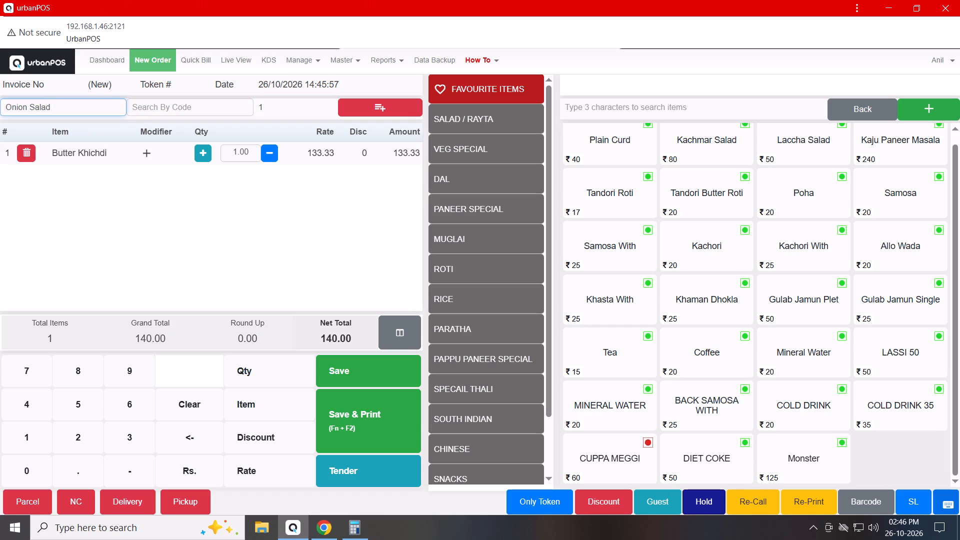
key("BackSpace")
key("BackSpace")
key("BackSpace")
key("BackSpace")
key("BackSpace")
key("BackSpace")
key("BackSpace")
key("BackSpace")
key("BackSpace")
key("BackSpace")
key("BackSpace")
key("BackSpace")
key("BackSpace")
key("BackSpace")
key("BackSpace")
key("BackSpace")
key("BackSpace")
Add 1 MINERAL WATER using item code 006 and 2 Tea using item code 1 to the Butter Khichdi order.
left_click(161, 104)
key("0")
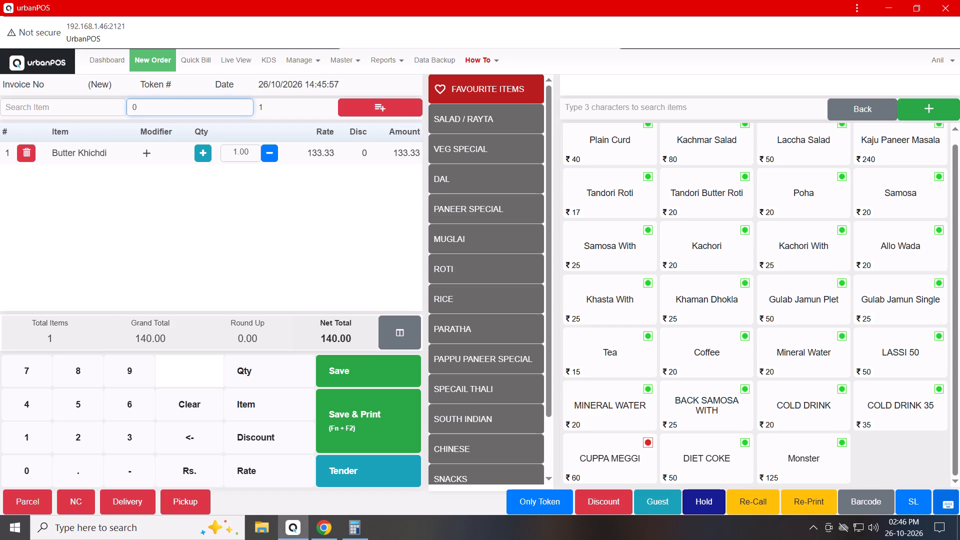
type("06")
key("Return")
key("Return")
key("1")
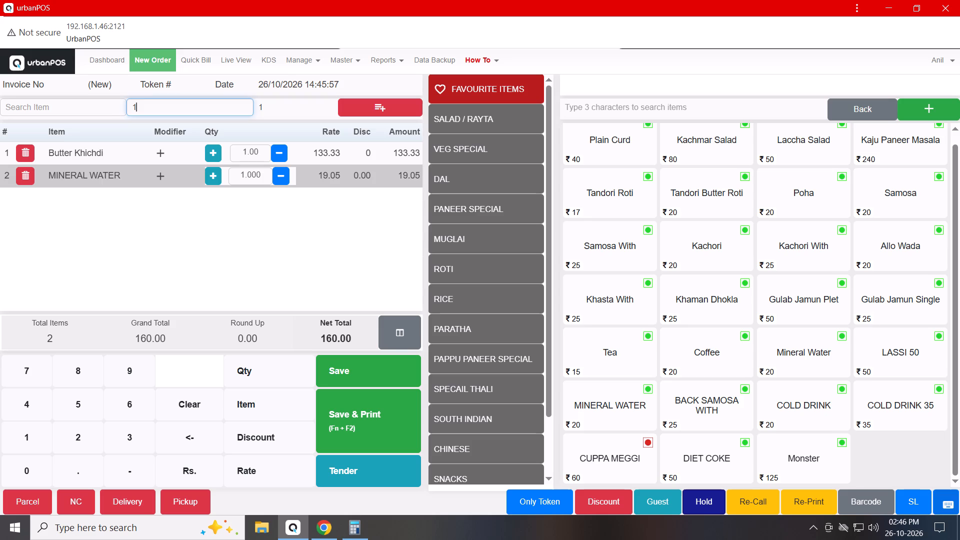
key("Return")
key("2")
key("Return")
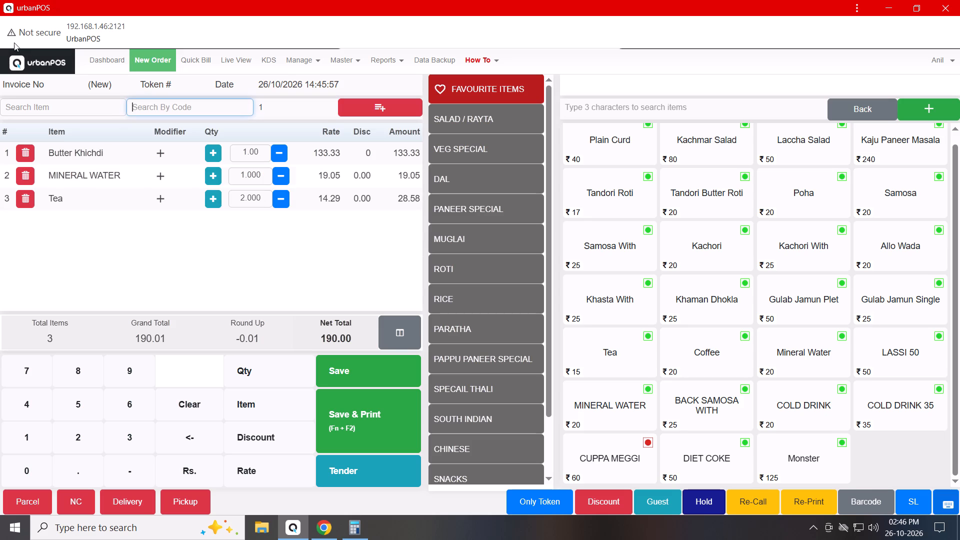
Add 1 Onion Salad to the order through the item name search, and save and print the bill.
left_click(53, 111)
key("1")
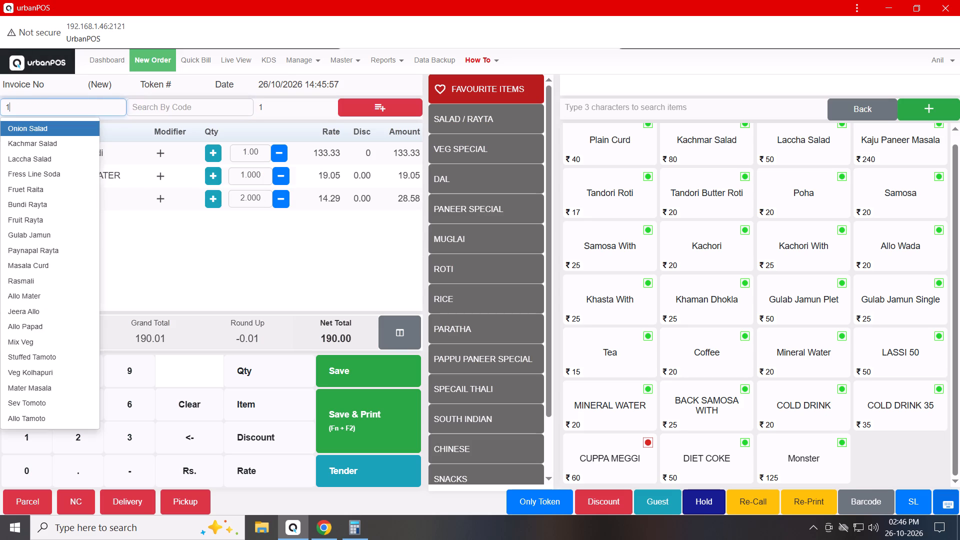
key("Return")
key("Return")
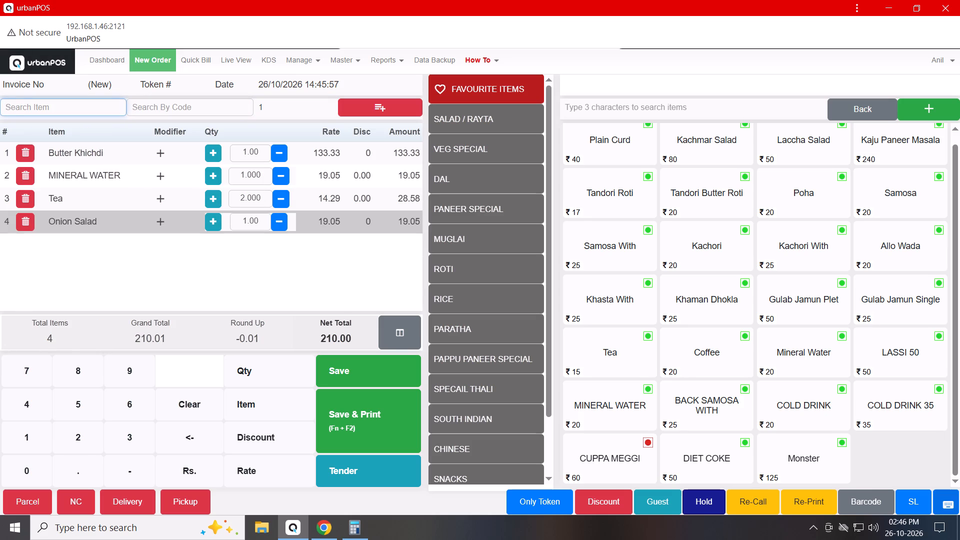
key("F2")
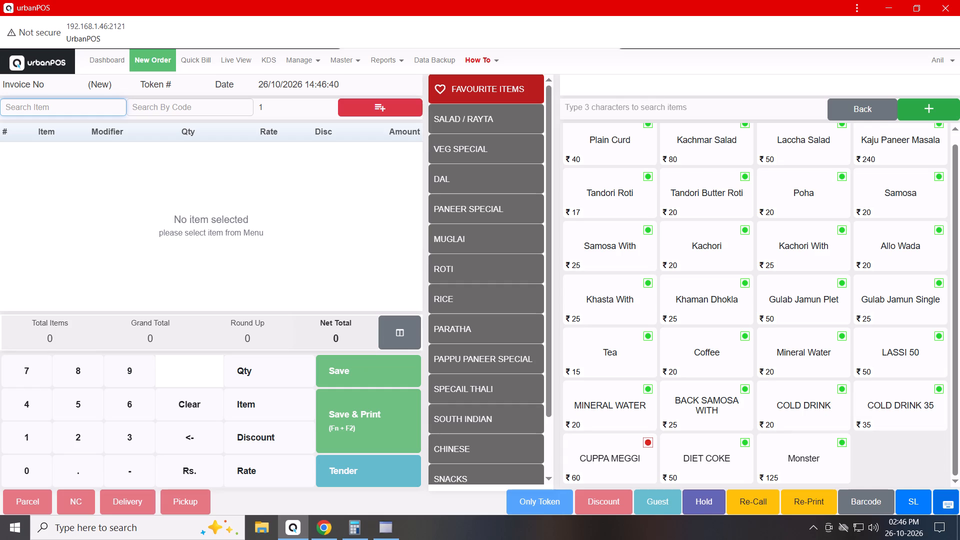
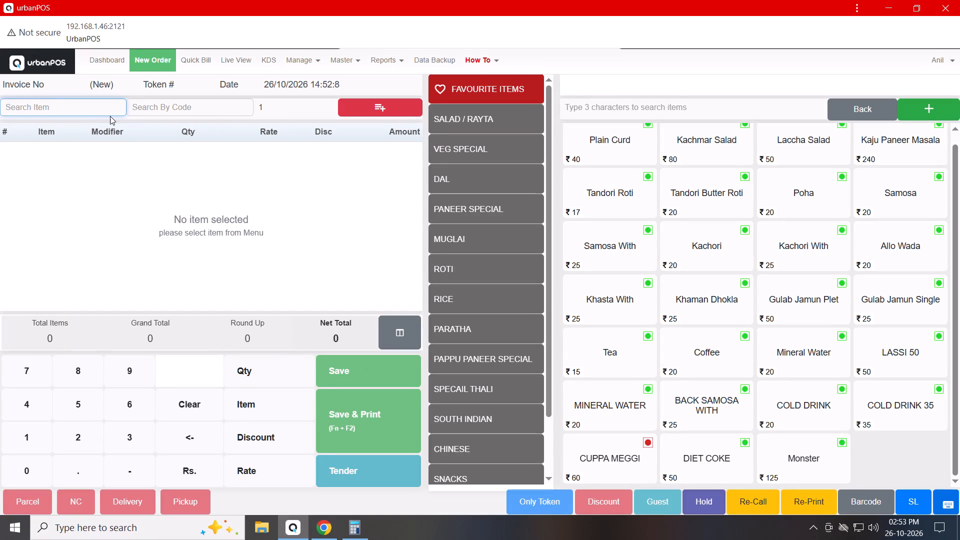
Add 4 Samosa to a new order using item code 03, and save and print the bill.
left_click(134, 103)
type("03")
key("Return")
key("4")
key("Return")
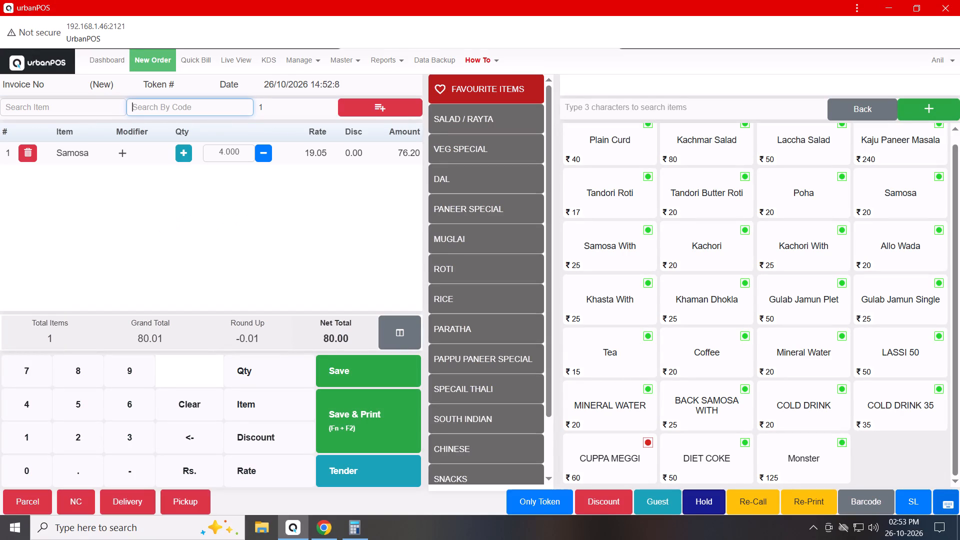
key("F2")
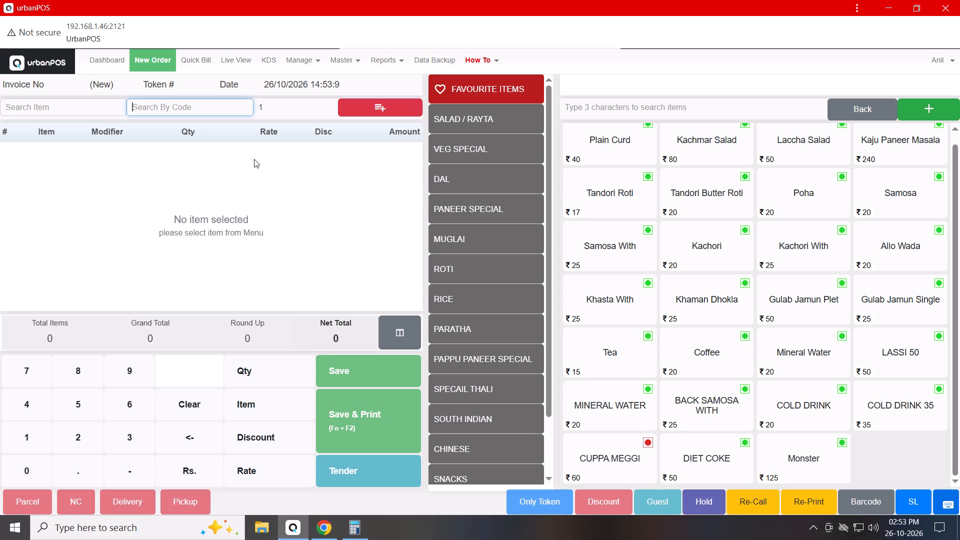
Add 5 Tea to a new order using item code 1, and save and print the bill.
key("1")
key("Return")
key("5")
key("Return")
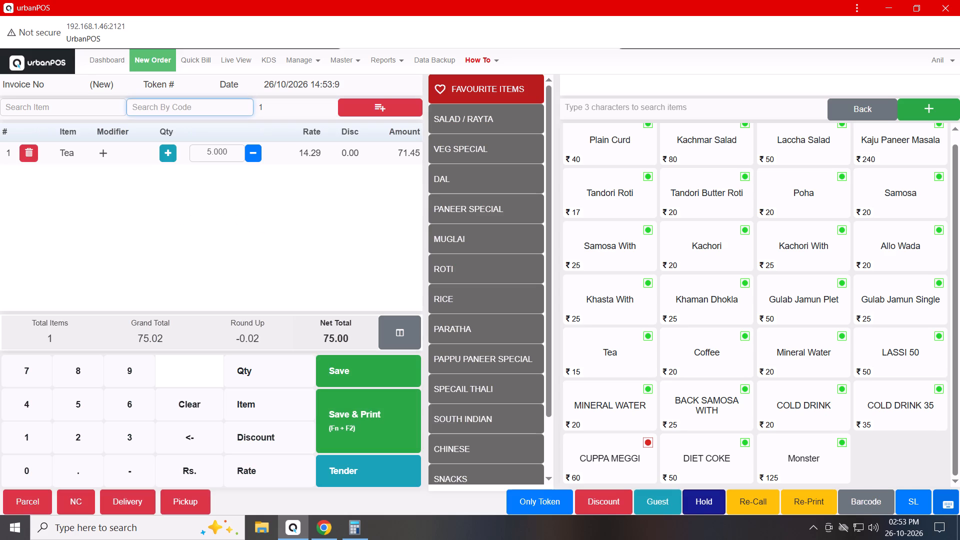
key("F2")
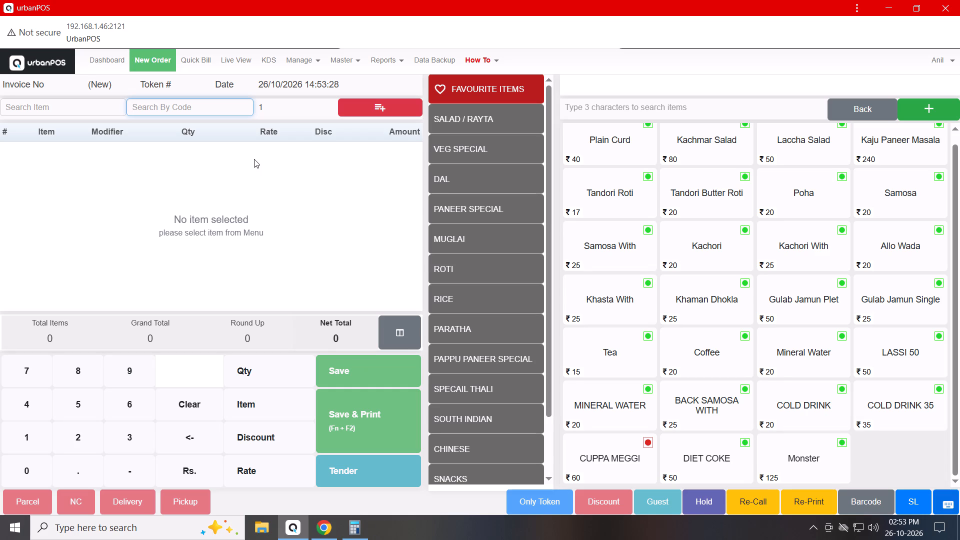
Add 1 MINERAL WATER with item code 006 and 1 Tea with item code 1 to a new order, and save and print the bill.
type("006")
key("Return")
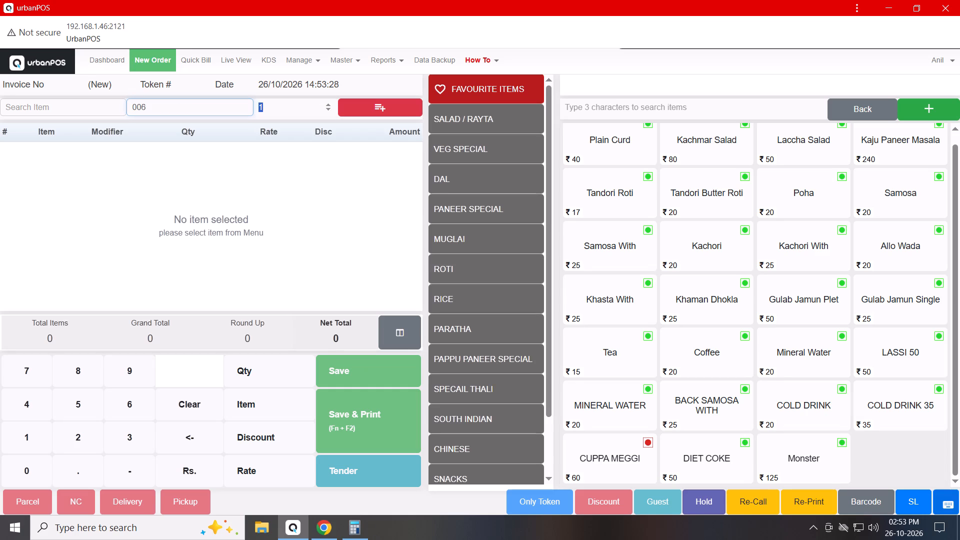
key("Return")
key("1")
key("Return")
key("Return")
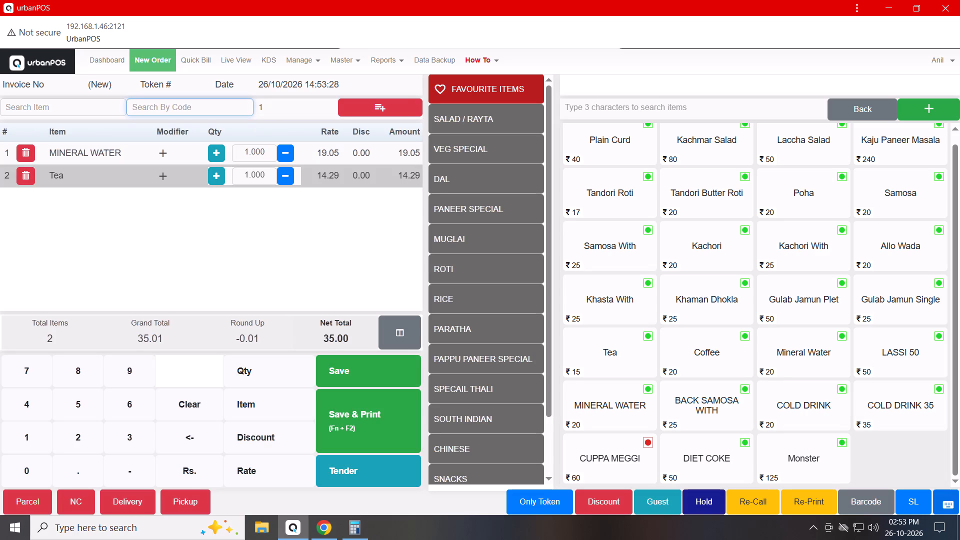
key("F2")
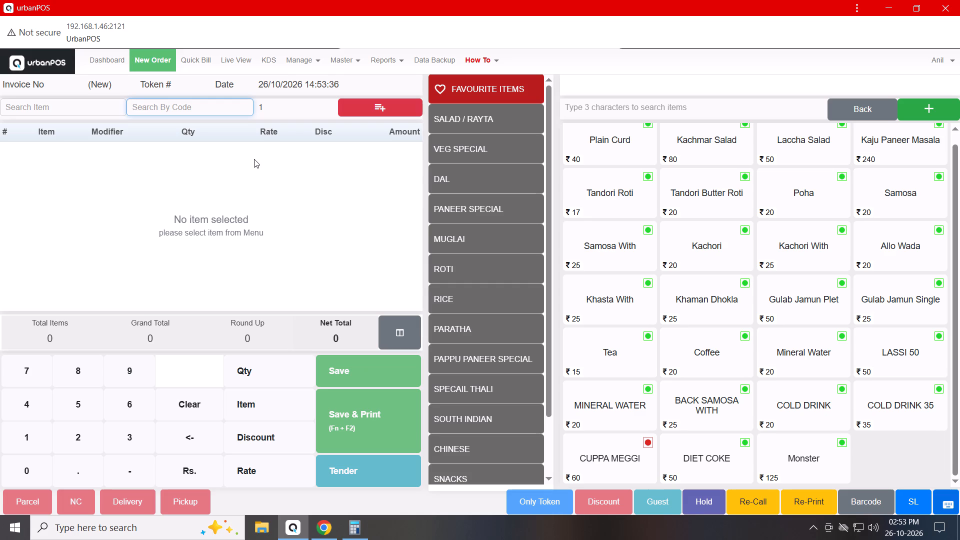
Add 1 Tea to a new order using item code 1, and save and print the bill.
key("1")
key("Return")
key("Return")
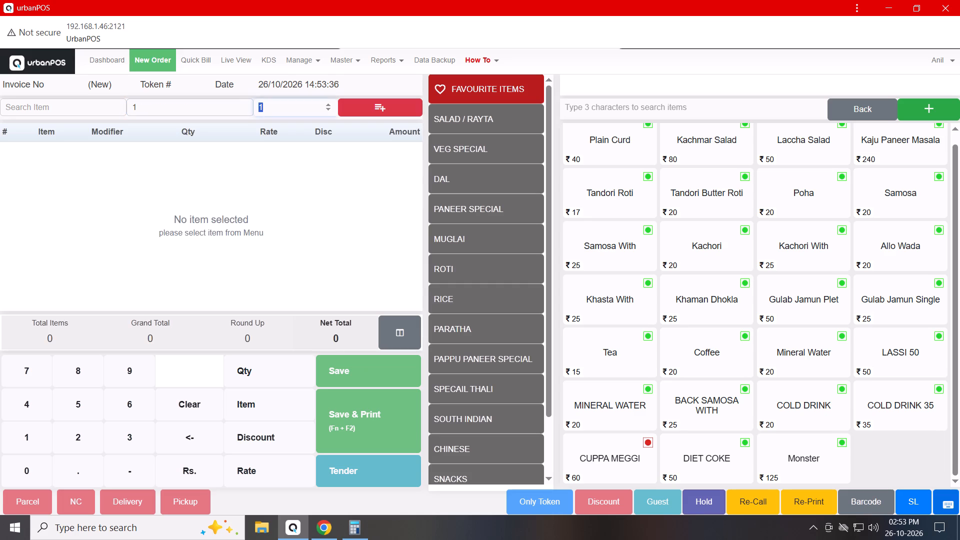
key("F2")
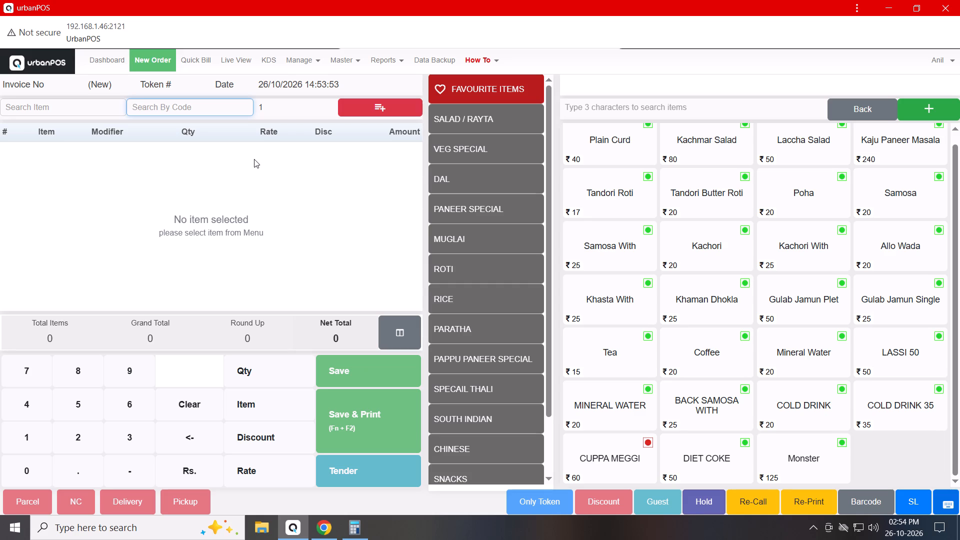
Enter another new order of 1 Tea using item code 1, and save and print the bill.
key("1")
key("Return")
key("Return")
key("F2")
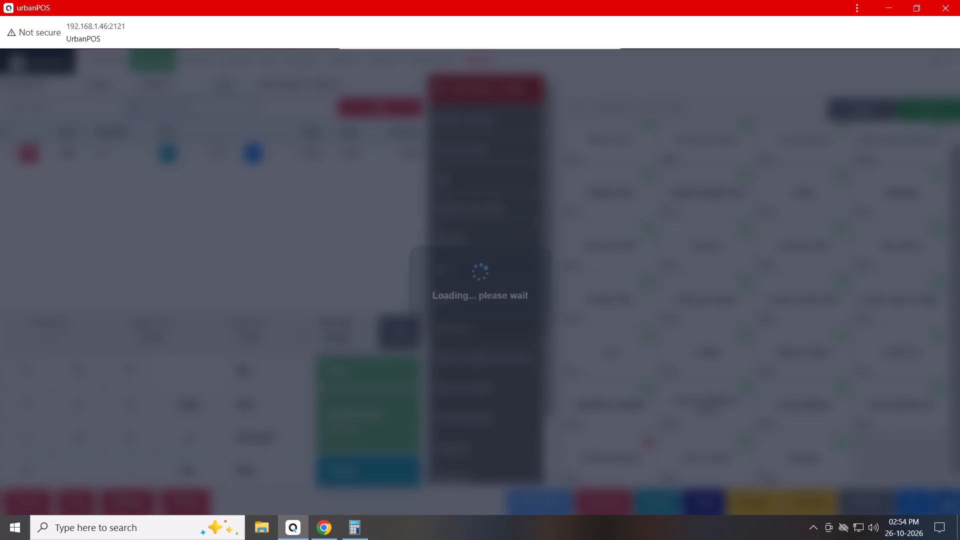